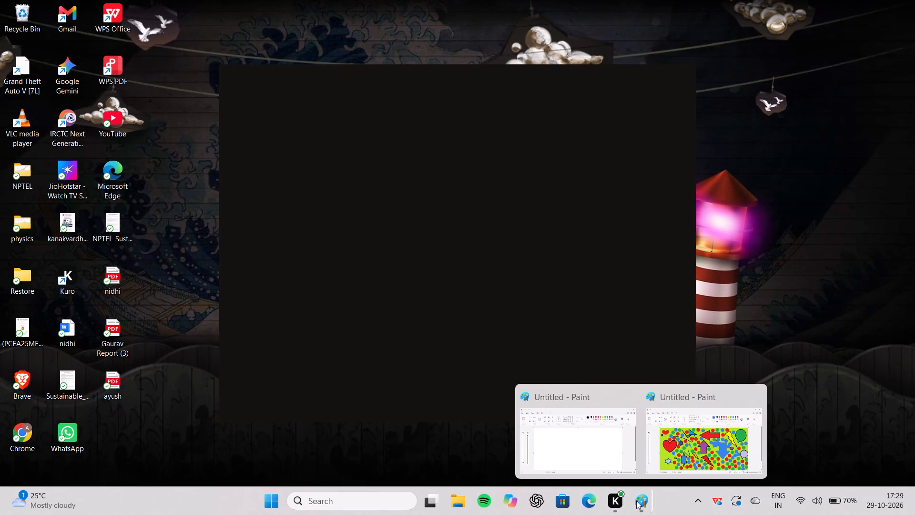
Open the ChatGPT desktop app.
left_click(636, 501)
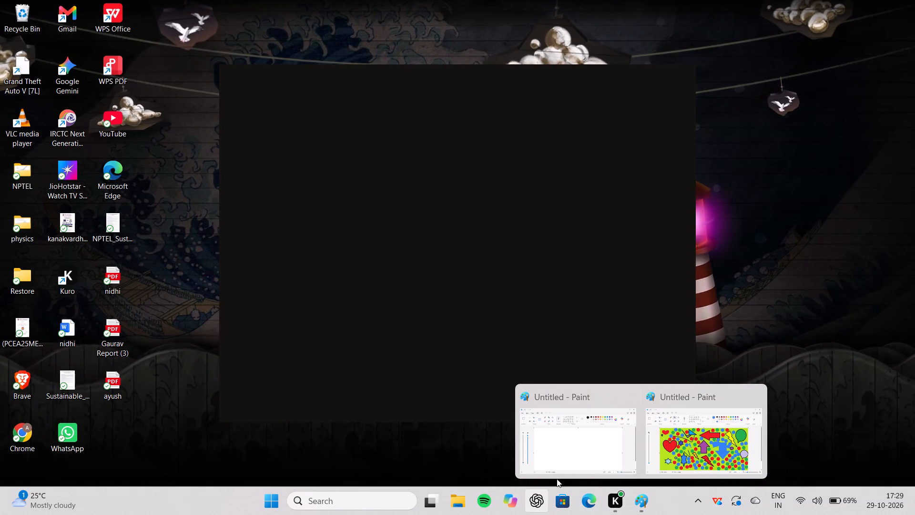
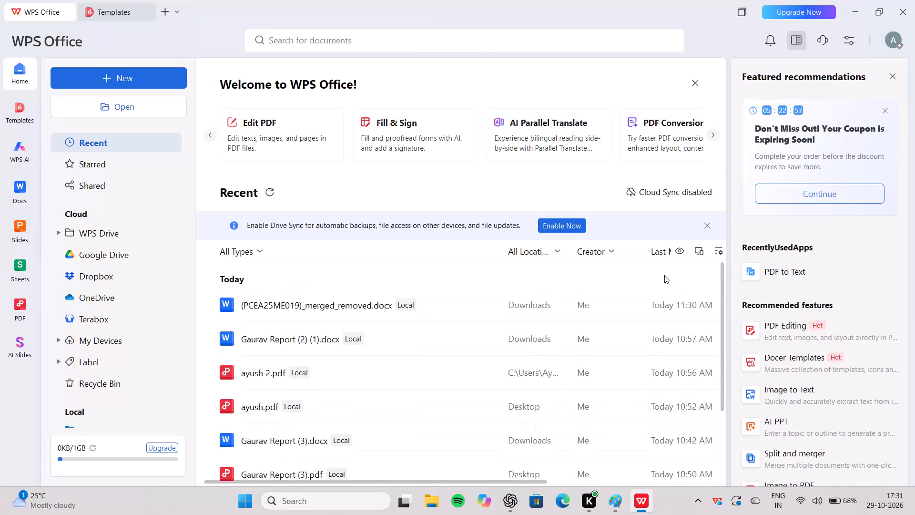
Open the most recent "_merged_removed" Word document from its Downloads folder.
scroll(664, 275, "up", 1)
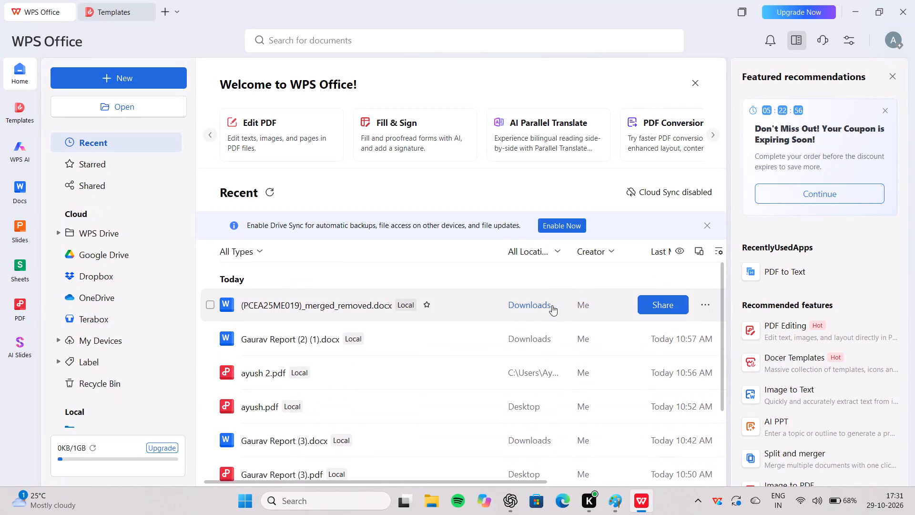
double_click(552, 305)
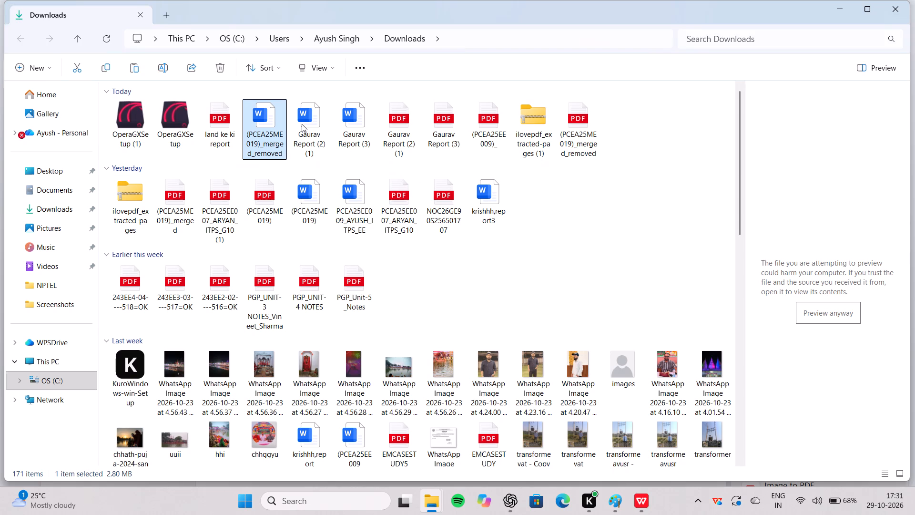
double_click(258, 120)
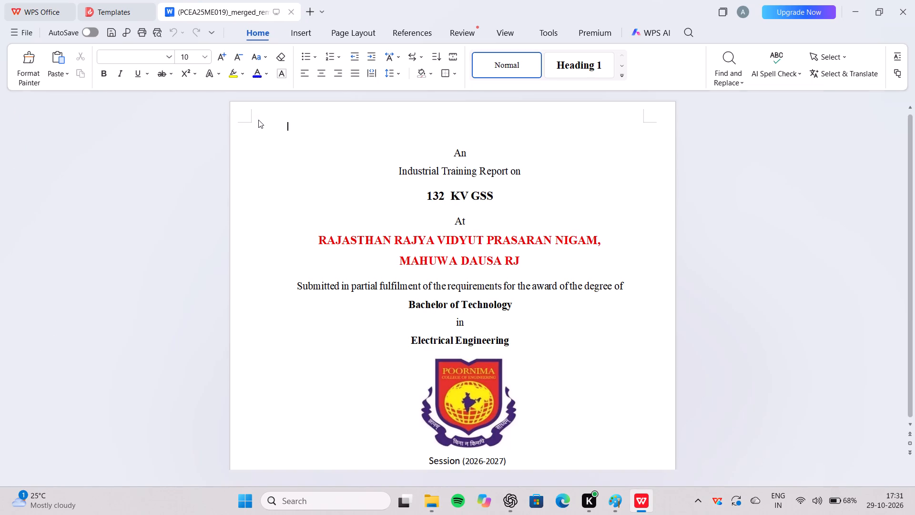
Look through the training report from the cover page to the Declaration page.
scroll(361, 208, "down", 2)
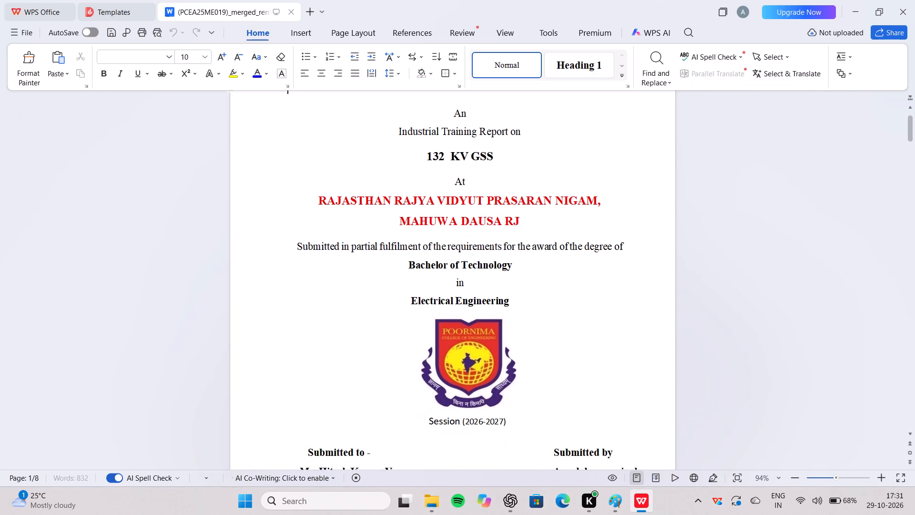
scroll(361, 208, "down", 7)
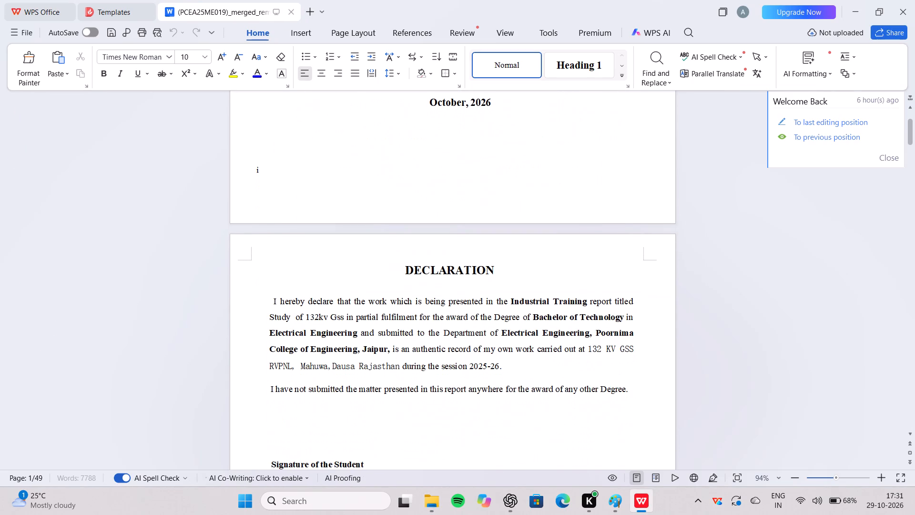
left_click(320, 247)
scroll(320, 247, "up", 3)
scroll(320, 247, "down", 2)
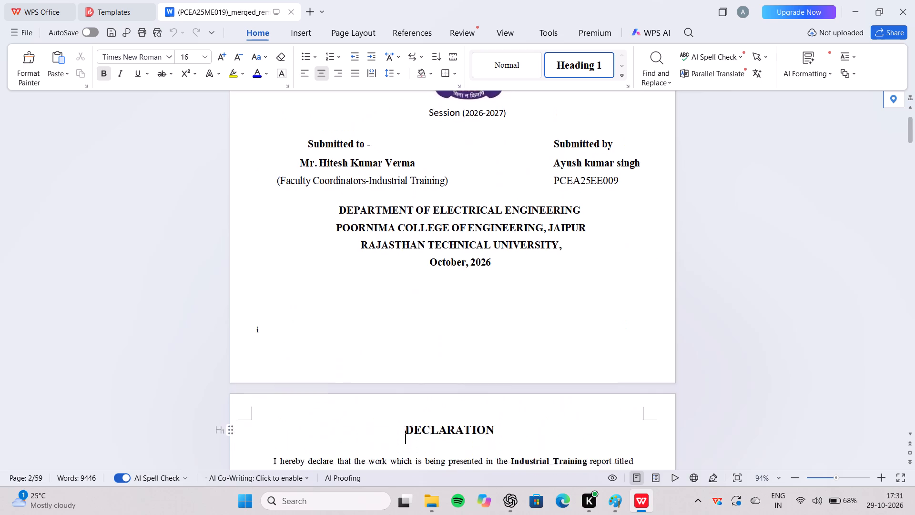
scroll(320, 247, "down", 2)
scroll(325, 172, "down", 2)
left_click(233, 182)
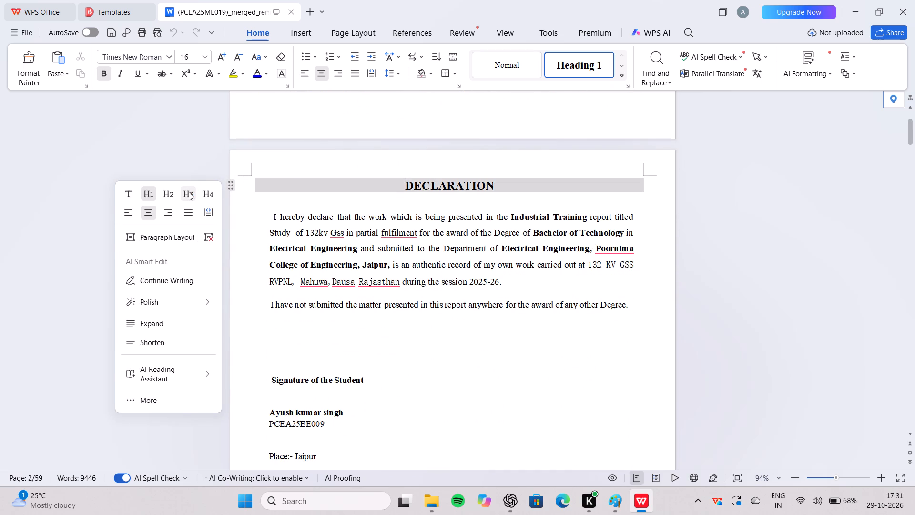
left_click(198, 174)
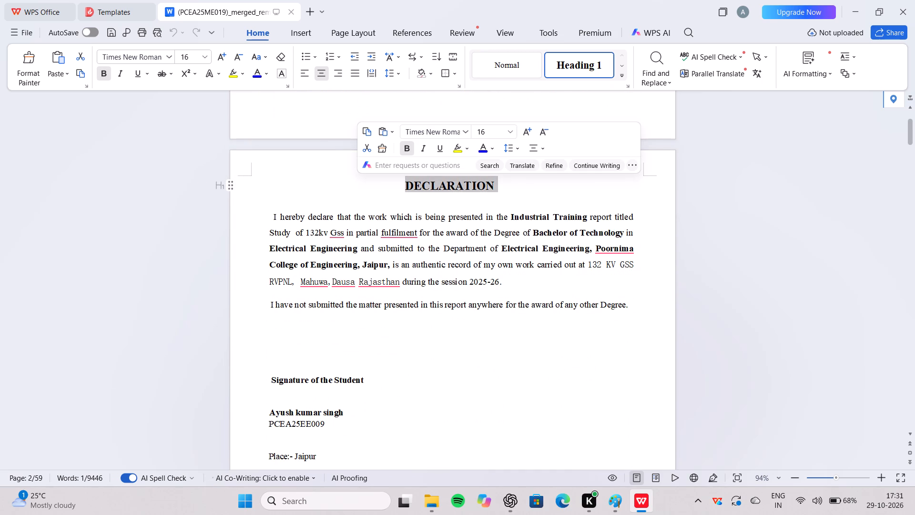
Justify the two body paragraphs under the DECLARATION heading.
left_click_drag(269, 211, 280, 227)
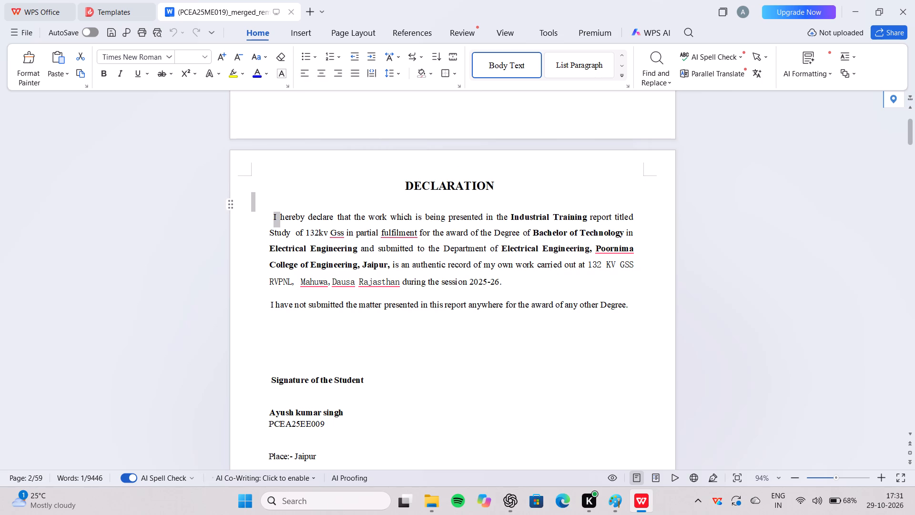
left_click_drag(280, 227, 450, 303)
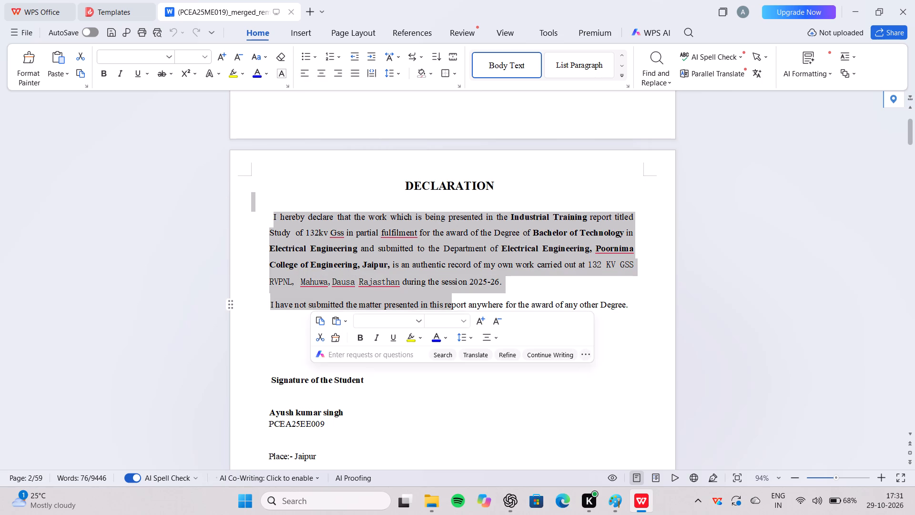
left_click(676, 304)
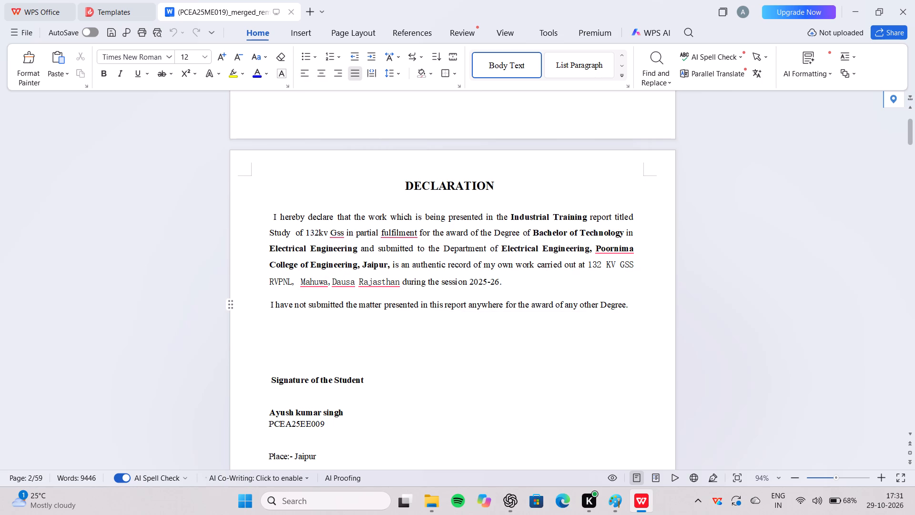
left_click_drag(272, 214, 330, 329)
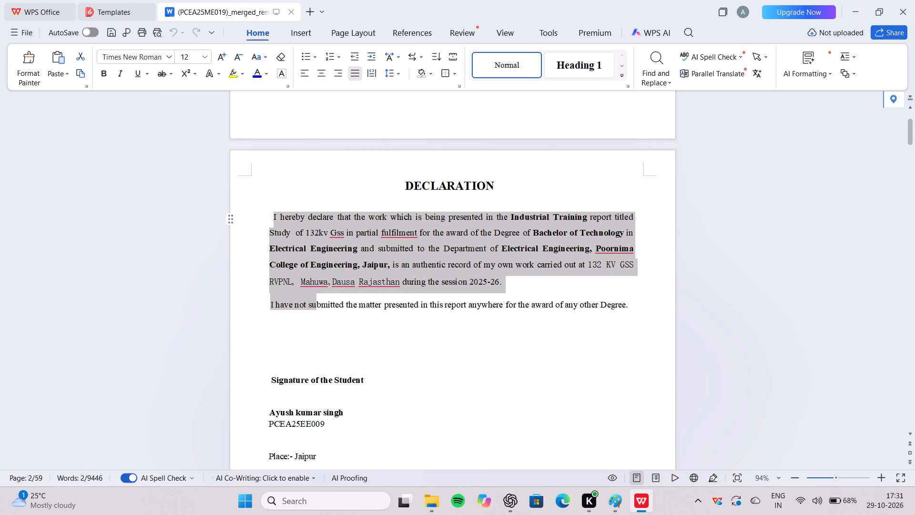
left_click_drag(330, 329, 337, 330)
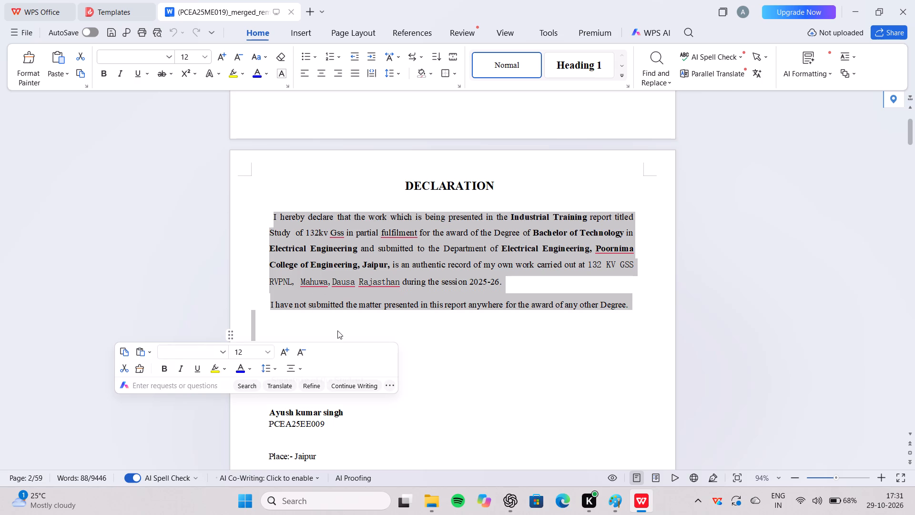
left_click(296, 368)
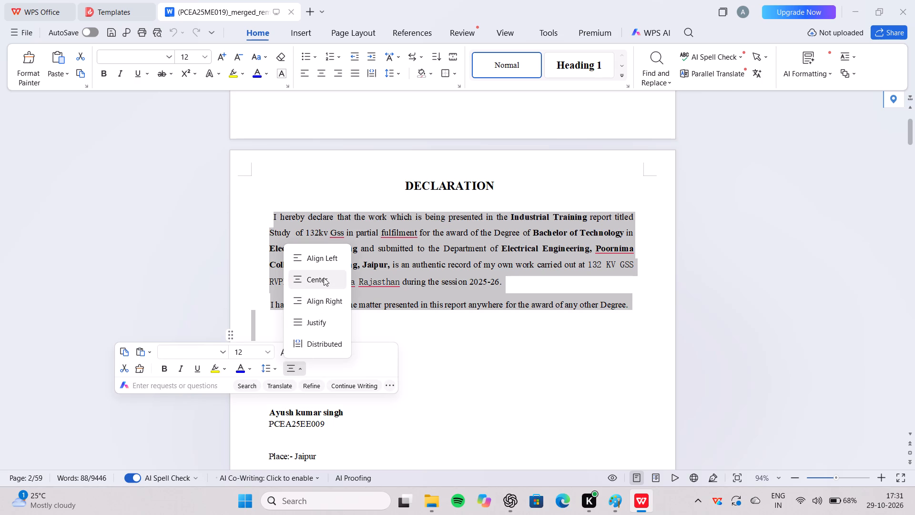
left_click(324, 318)
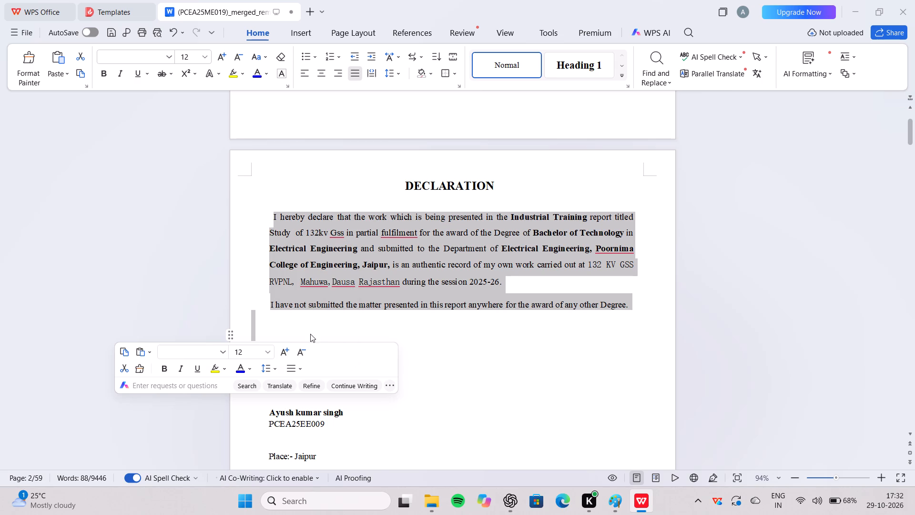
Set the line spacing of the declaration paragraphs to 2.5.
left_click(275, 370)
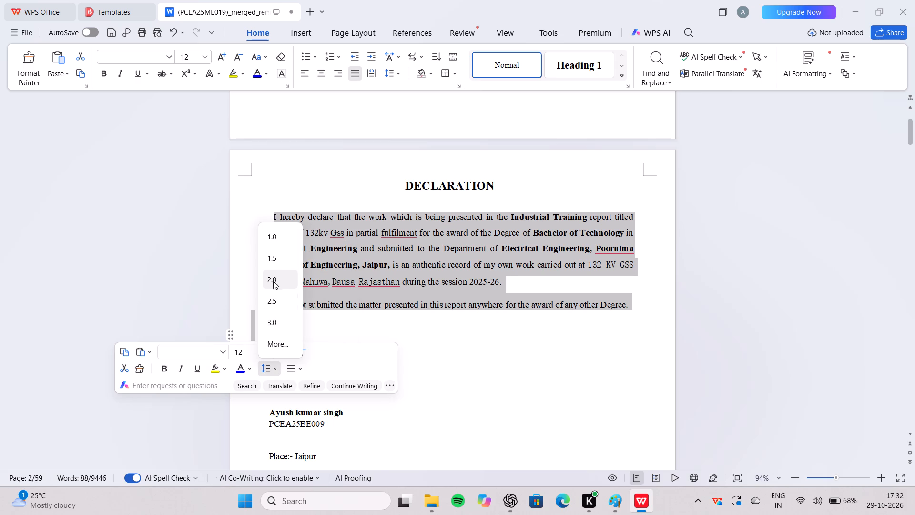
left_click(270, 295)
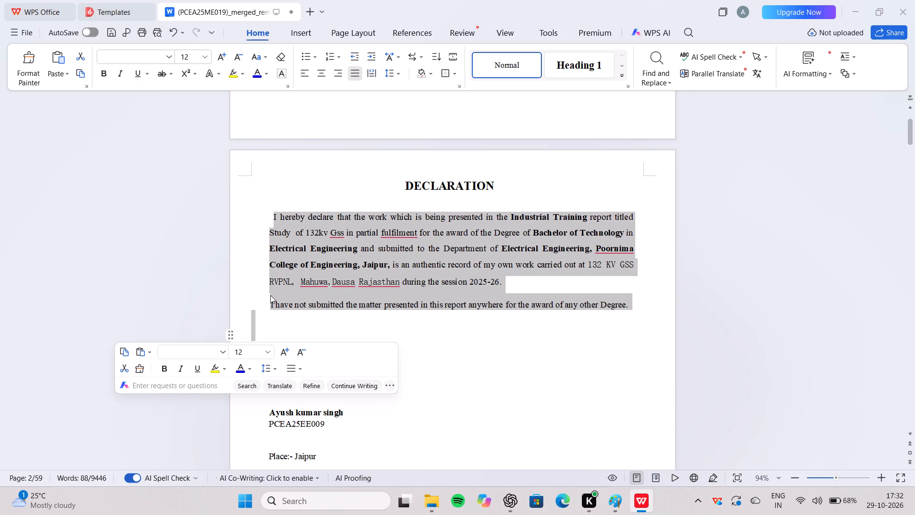
Set the line spacing of the declaration paragraphs to 1.5.
left_click(272, 368)
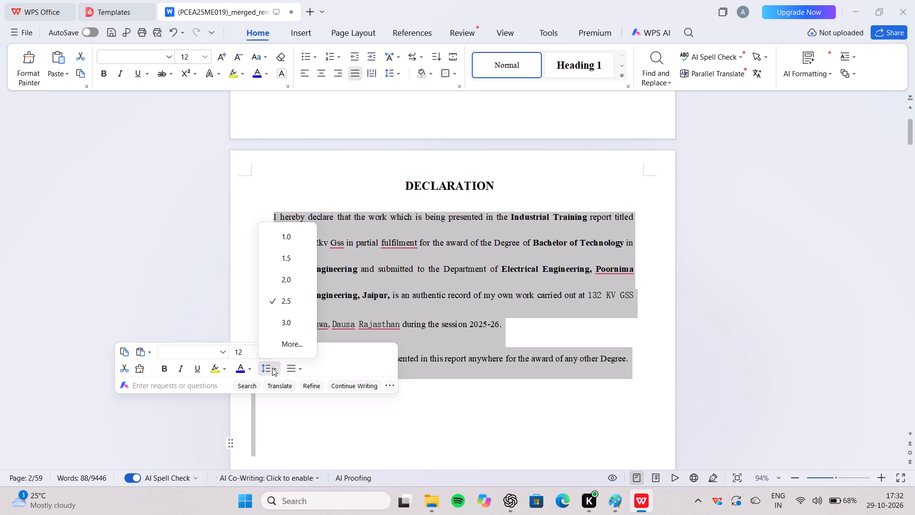
left_click(285, 250)
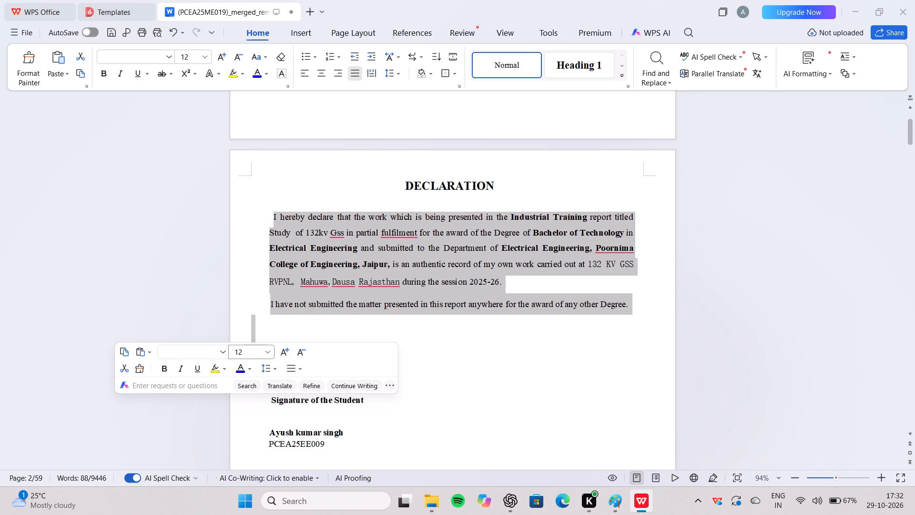
Set the font size of the declaration paragraphs to 12.
left_click(271, 353)
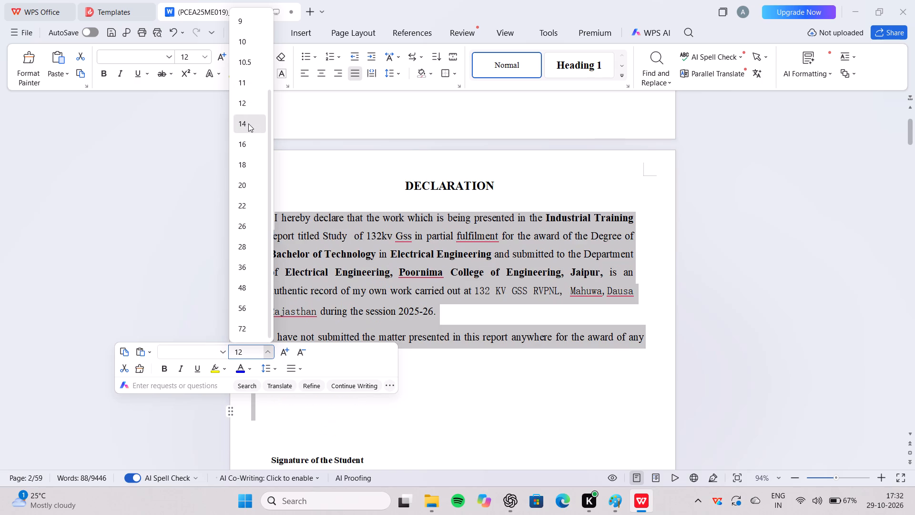
left_click(248, 105)
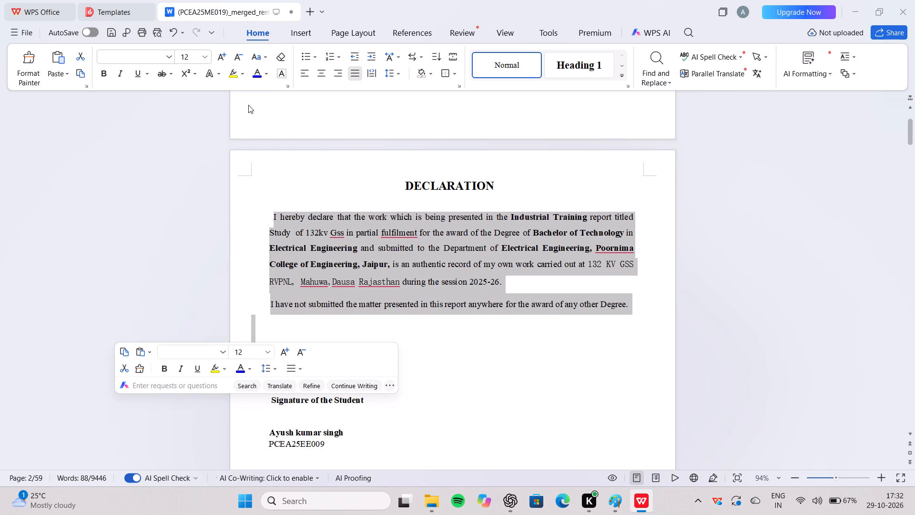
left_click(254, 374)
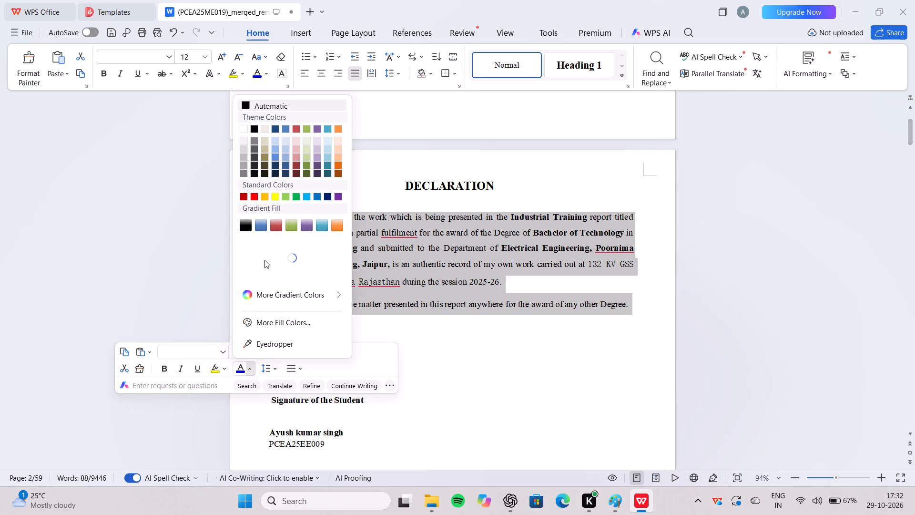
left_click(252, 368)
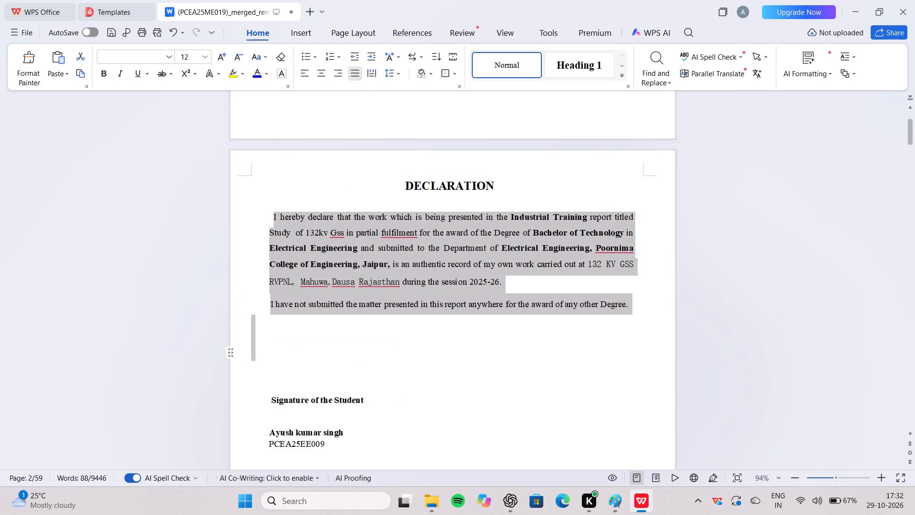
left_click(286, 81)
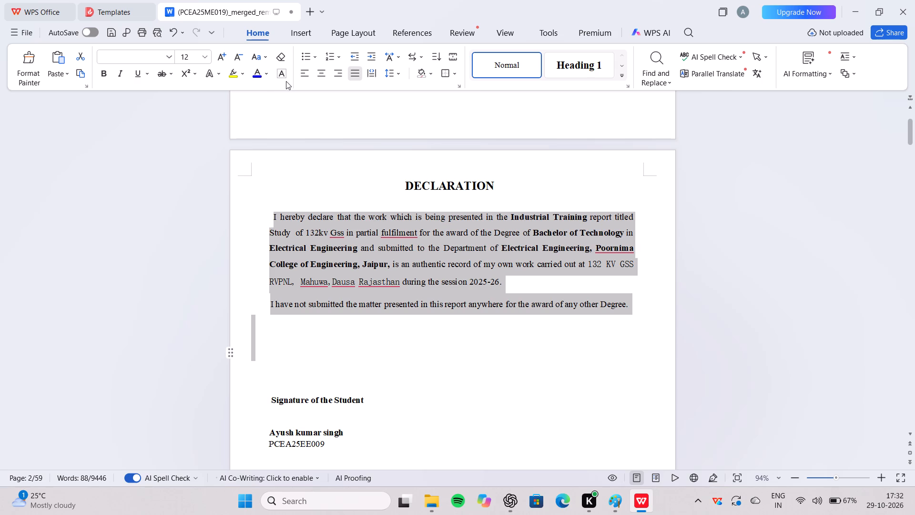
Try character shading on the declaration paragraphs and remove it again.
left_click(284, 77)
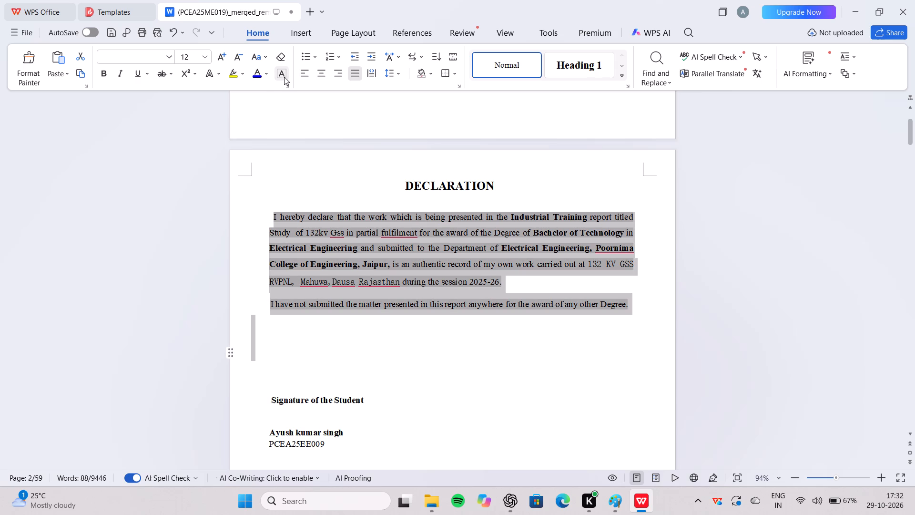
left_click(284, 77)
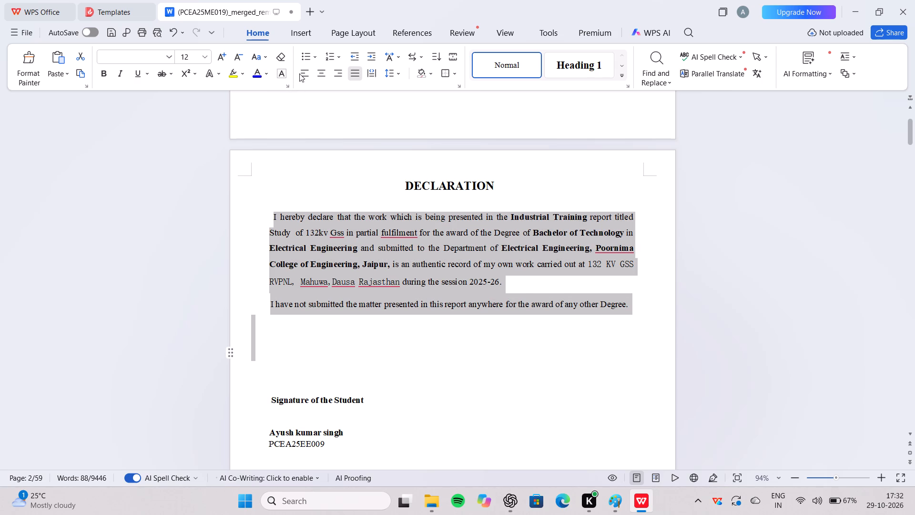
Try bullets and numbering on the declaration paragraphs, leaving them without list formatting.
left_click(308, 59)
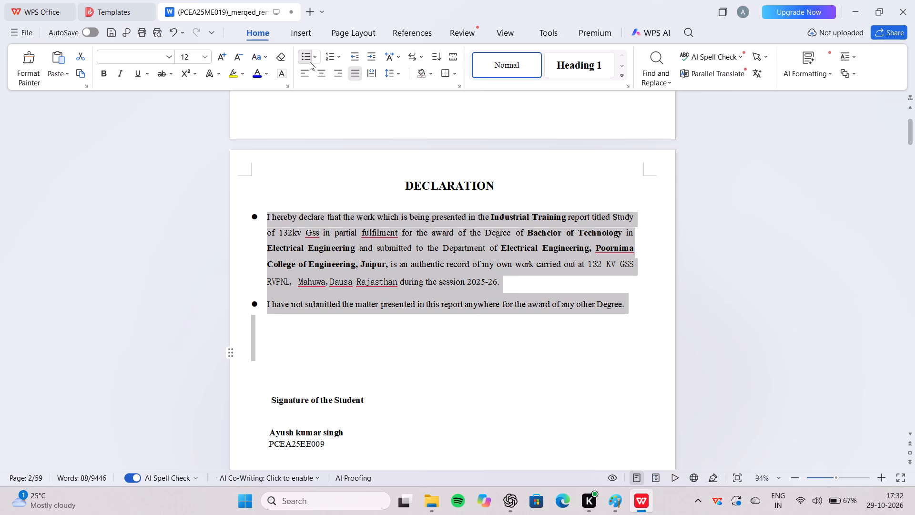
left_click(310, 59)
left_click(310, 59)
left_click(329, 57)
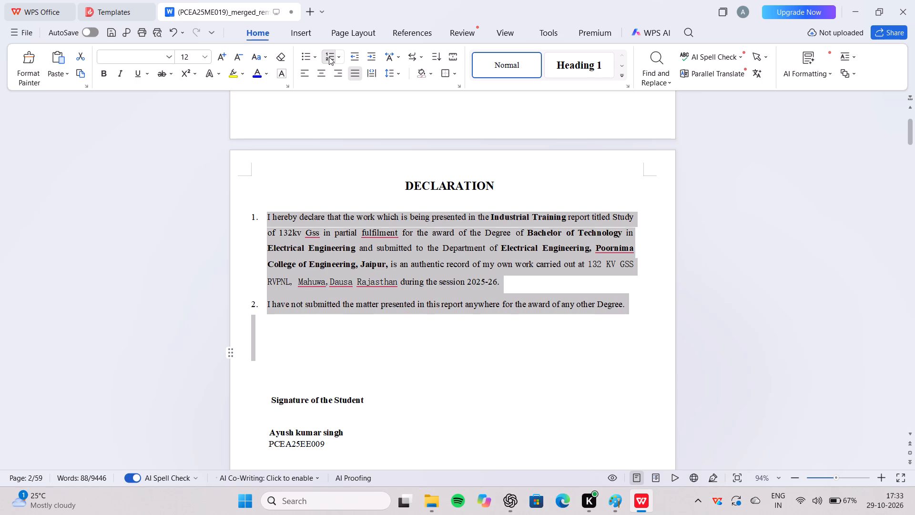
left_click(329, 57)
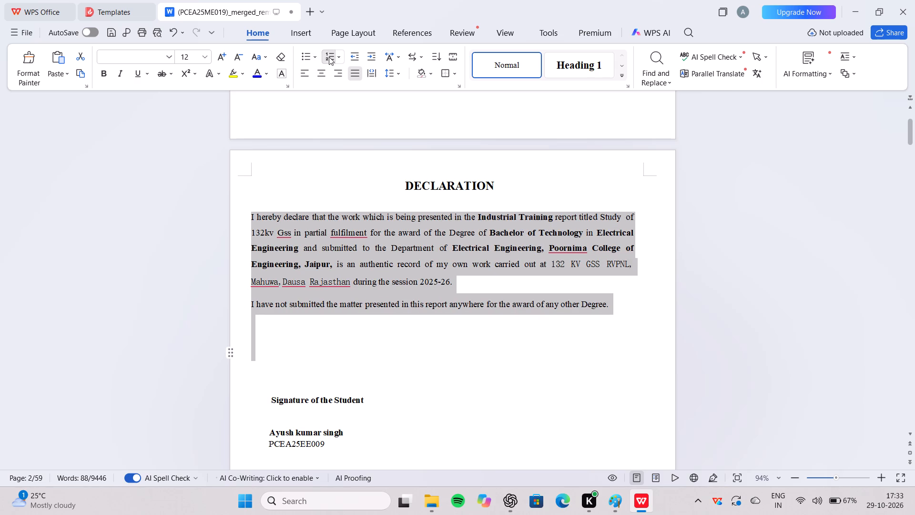
Increase the left indent of the declaration paragraphs by one level and deselect them.
left_click(354, 60)
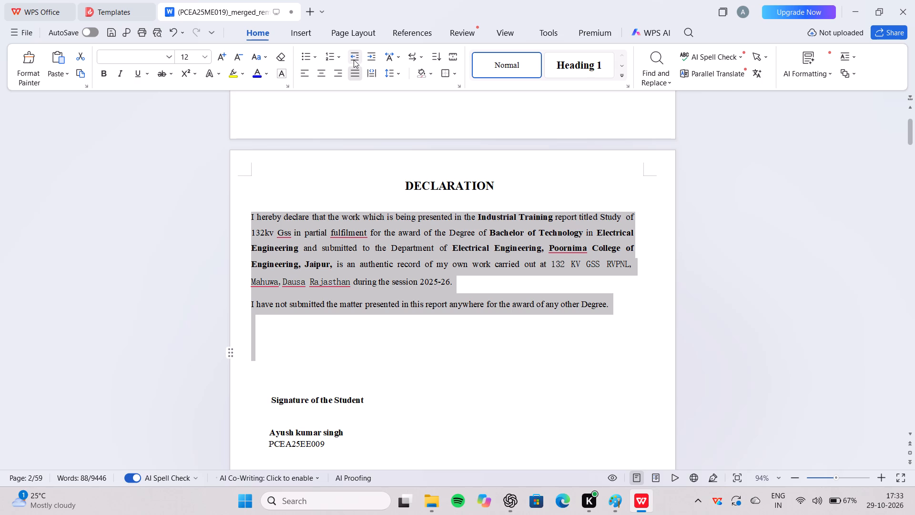
left_click(367, 53)
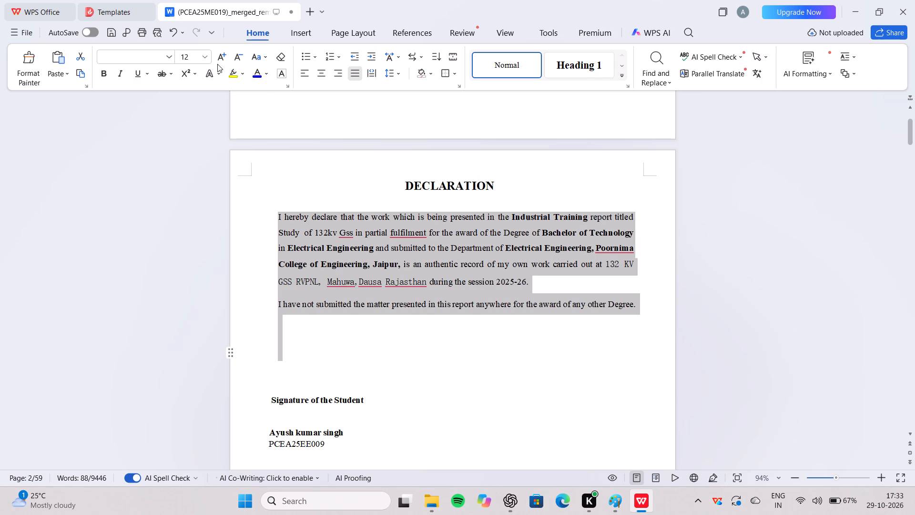
left_click(197, 193)
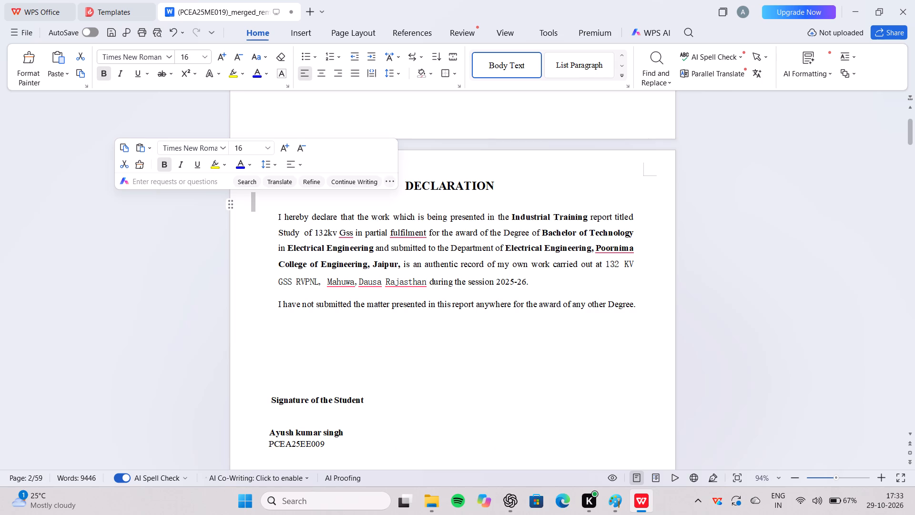
left_click(210, 237)
Even out the lines from Signature of the Student to the Enclosed line by toggling bullets, and indent them one level to match the declaration text.
scroll(210, 237, "down", 3)
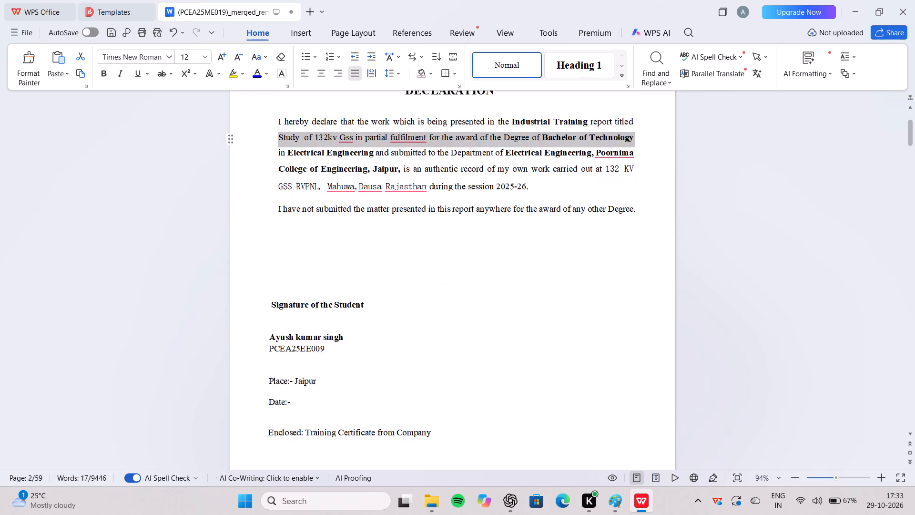
scroll(210, 237, "down", 1)
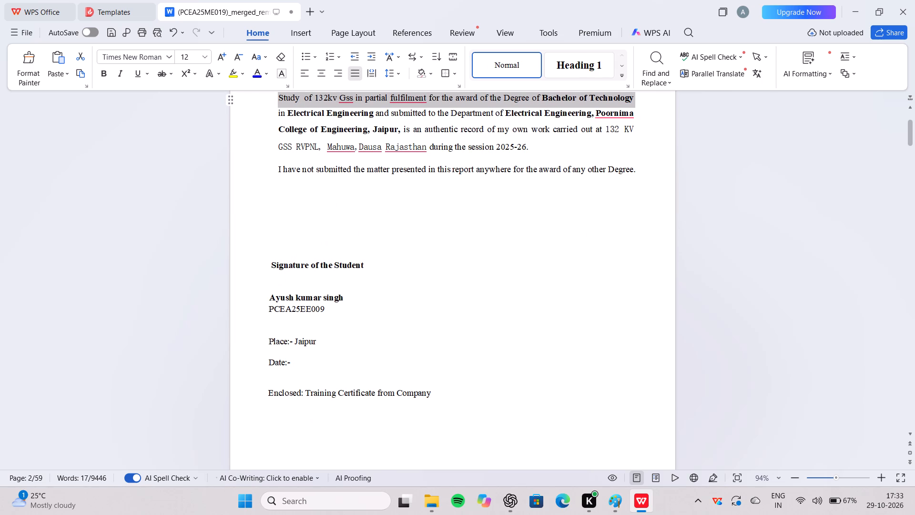
left_click_drag(264, 252, 308, 344)
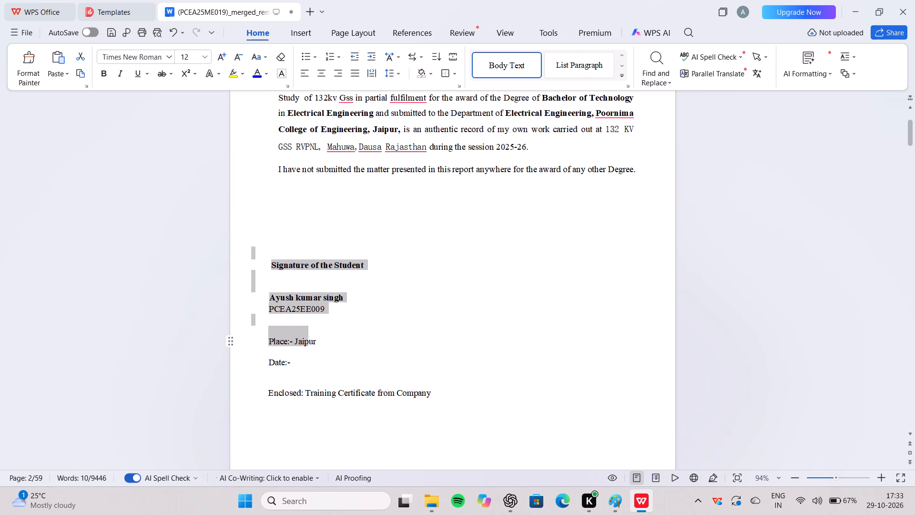
left_click_drag(308, 344, 441, 398)
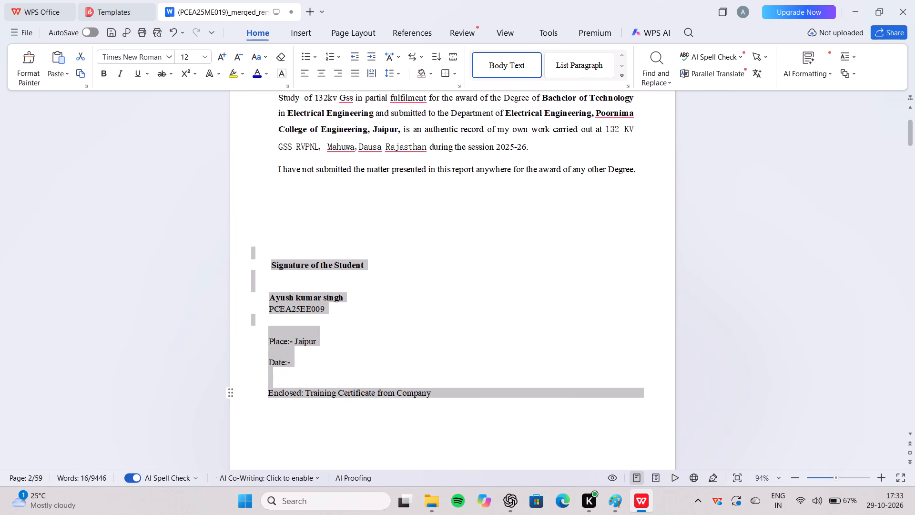
left_click(371, 61)
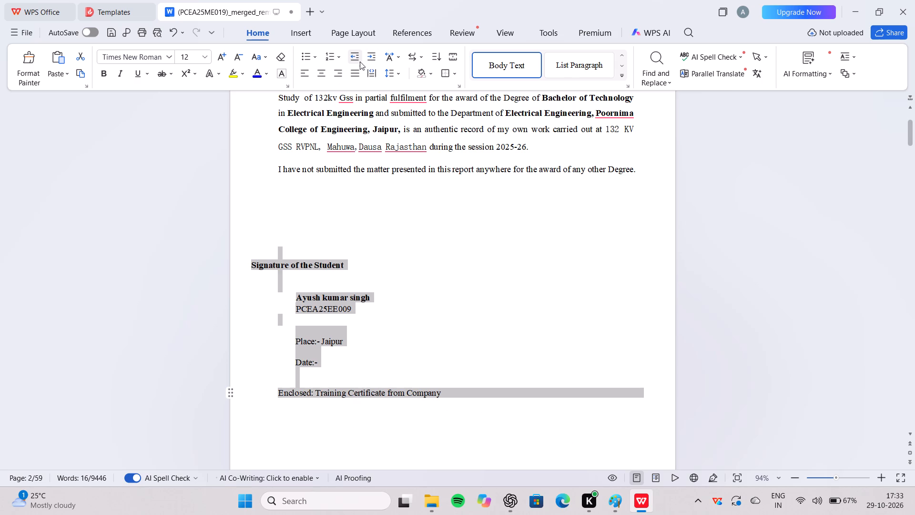
left_click(309, 51)
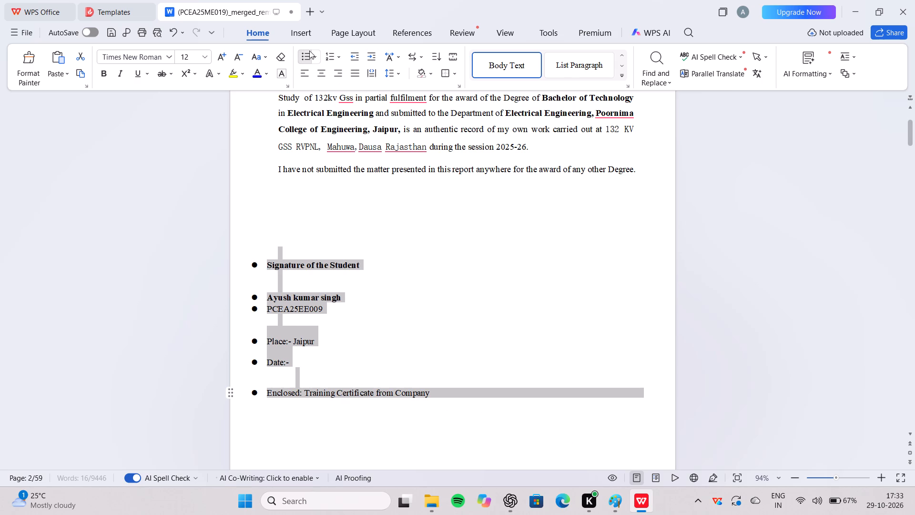
left_click(371, 53)
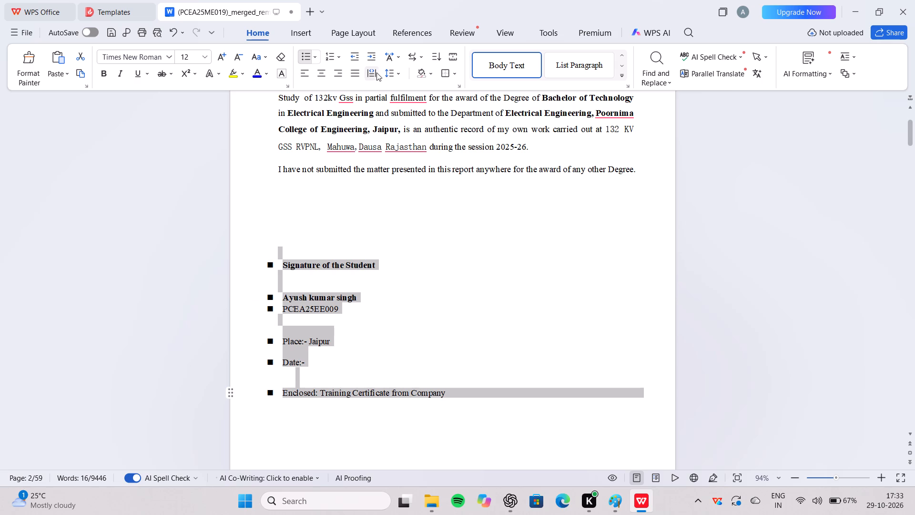
left_click(309, 55)
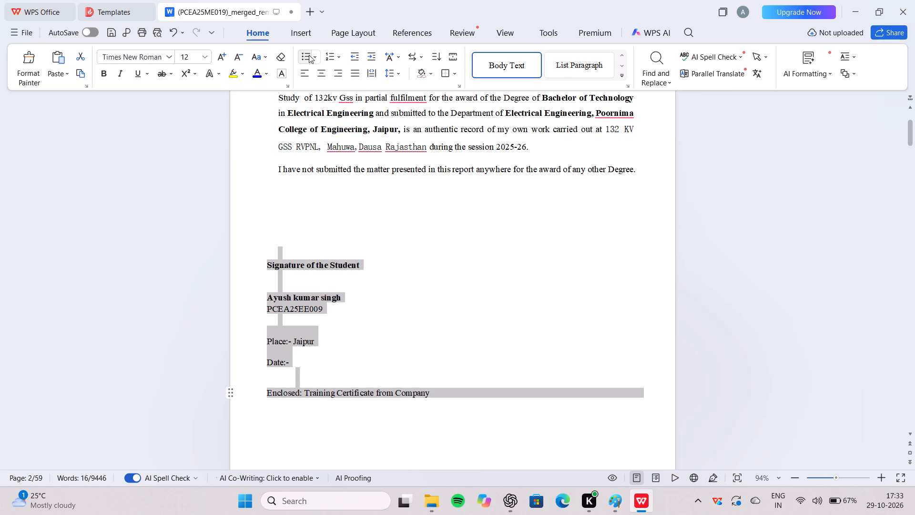
left_click(366, 57)
left_click(173, 184)
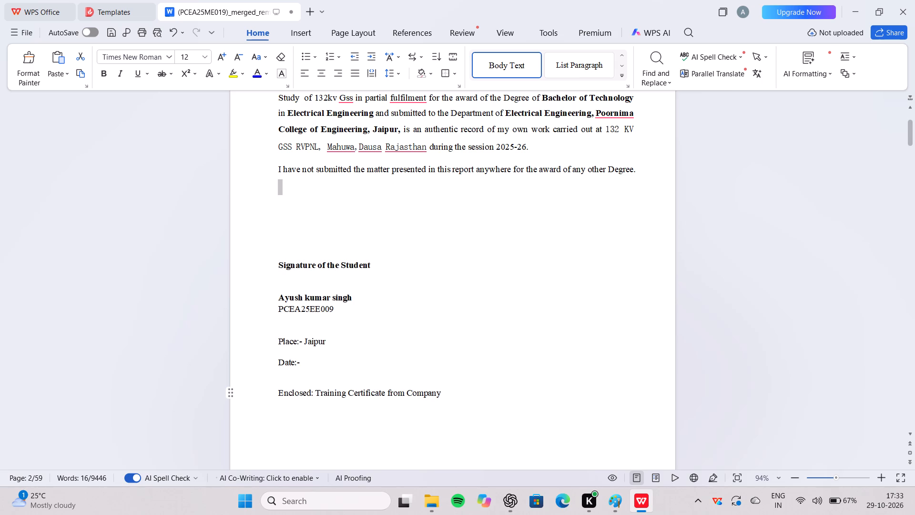
Look through the rest of the Declaration page and the company certificate, up to the Department of Electrical Engineering certificate page.
scroll(233, 231, "up", 3)
scroll(233, 231, "down", 1)
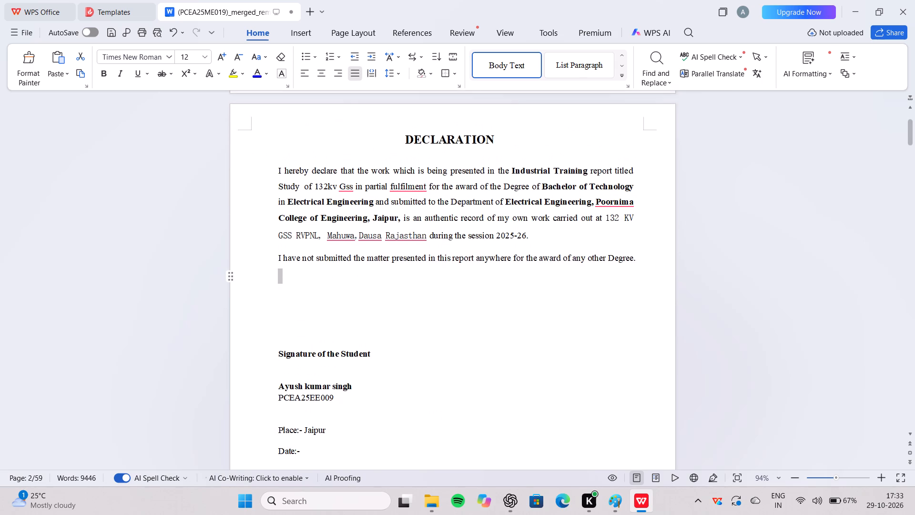
scroll(233, 231, "down", 4)
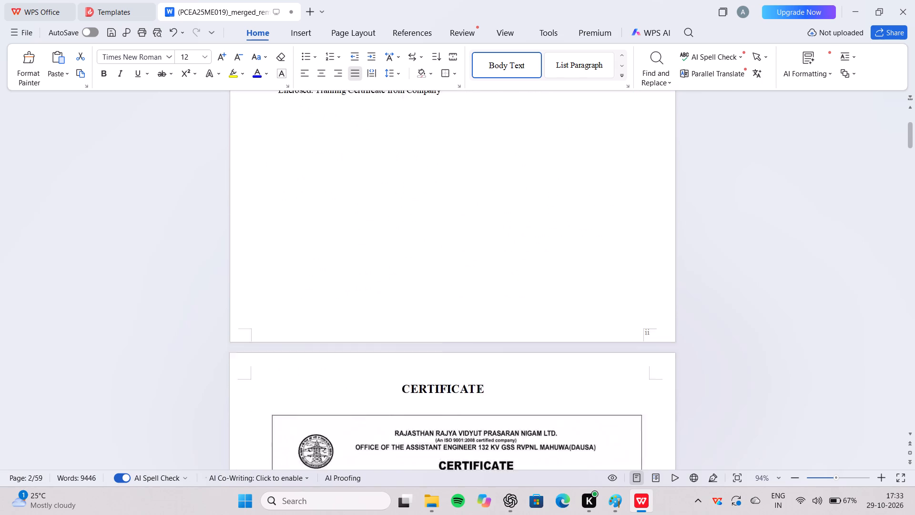
scroll(233, 231, "down", 5)
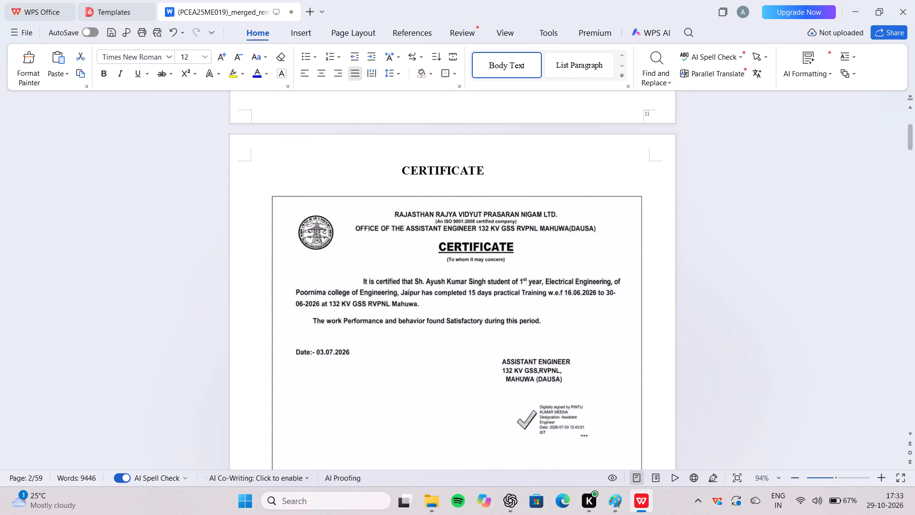
scroll(233, 231, "down", 7)
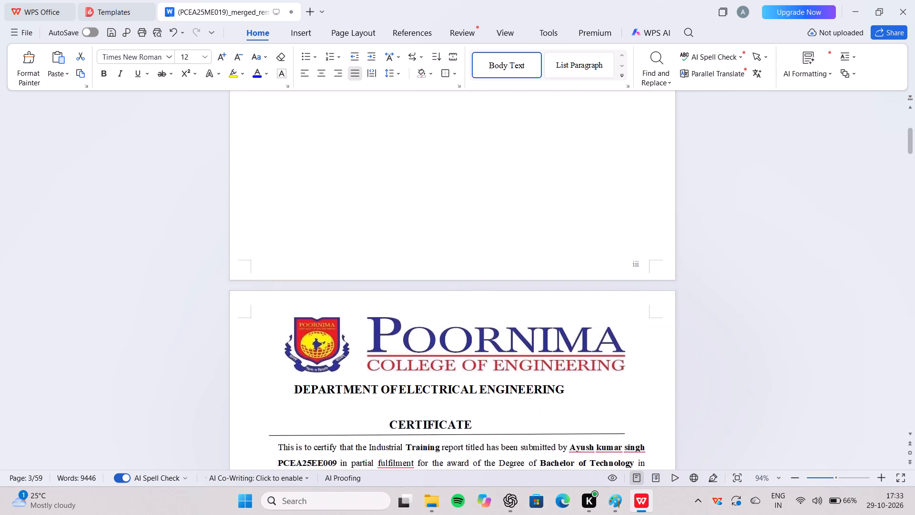
scroll(233, 231, "down", 5)
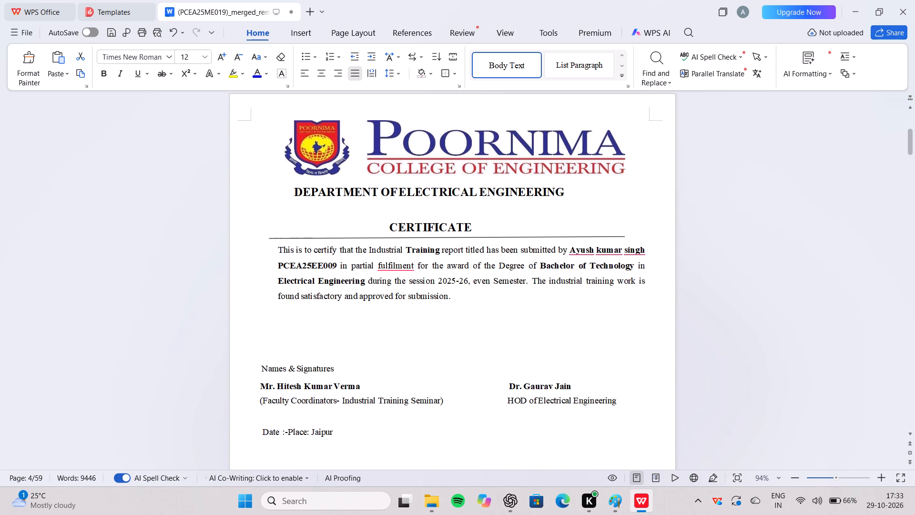
scroll(233, 231, "down", 1)
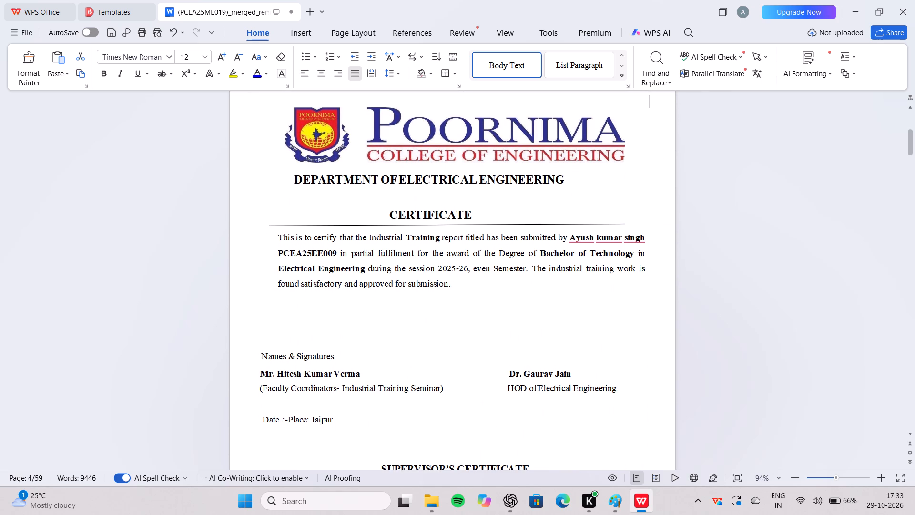
Replace the gap before the CERTIFICATE heading with spaces so that it sits roughly centred below the department line.
left_click(337, 183)
left_click(378, 204)
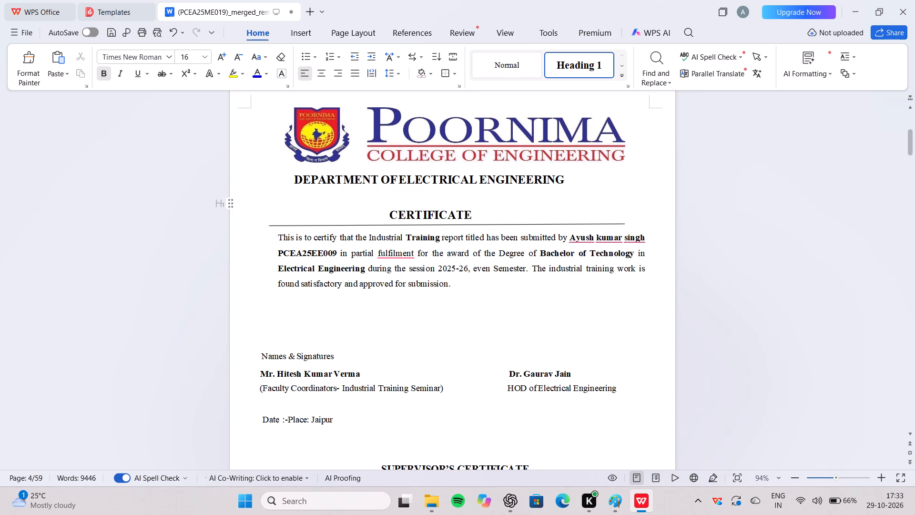
key("BackSpace")
key("Return")
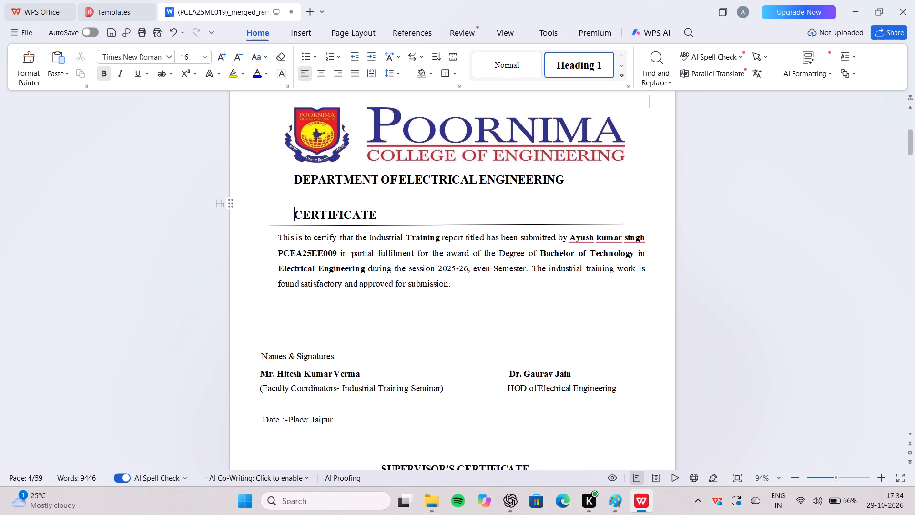
left_click(293, 215)
key("space")
key("space")
key("space")
key("space")
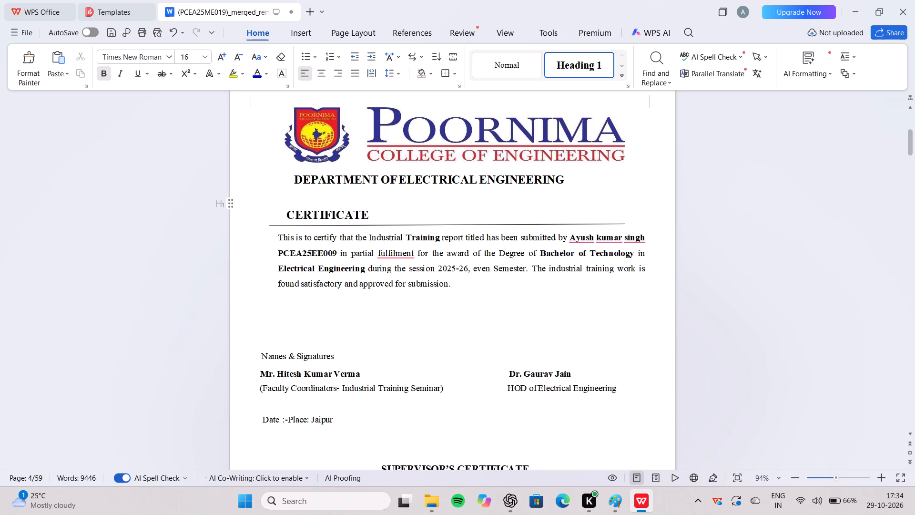
key("space")
key("space")
key("space")
key("space")
key("space")
key("space")
key("space")
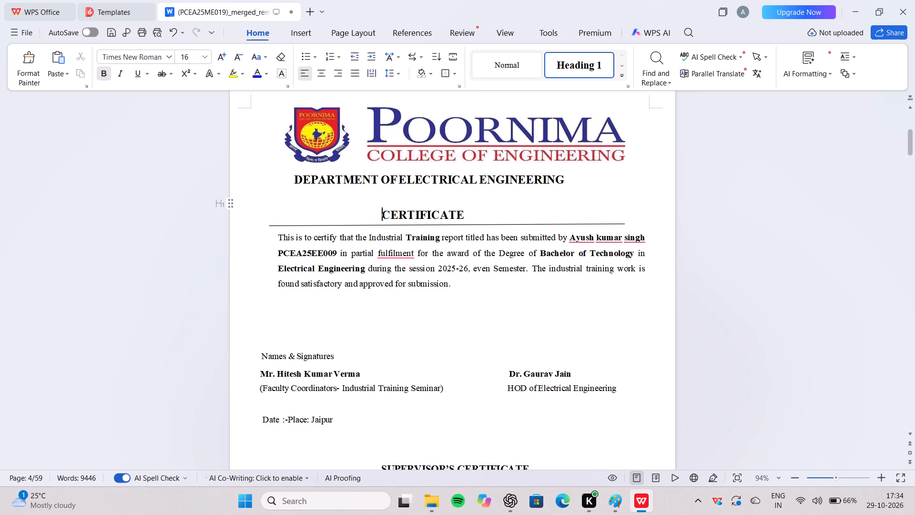
key("space")
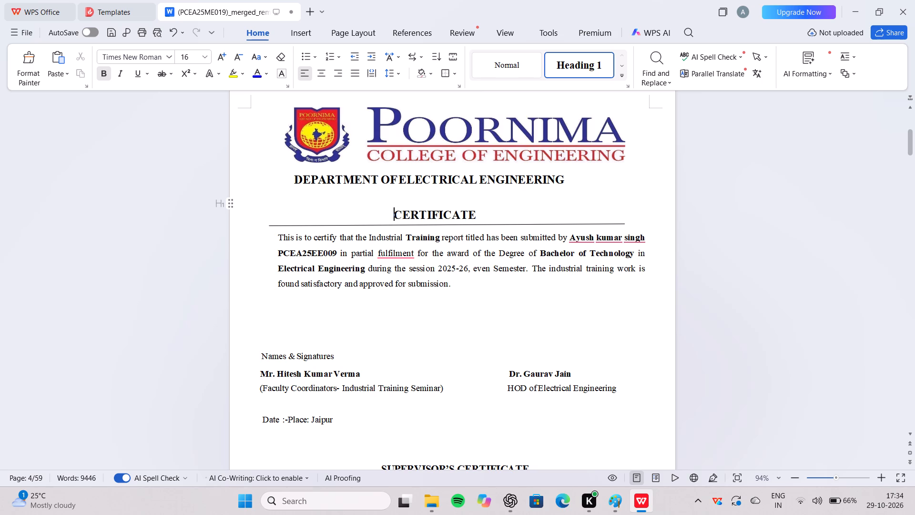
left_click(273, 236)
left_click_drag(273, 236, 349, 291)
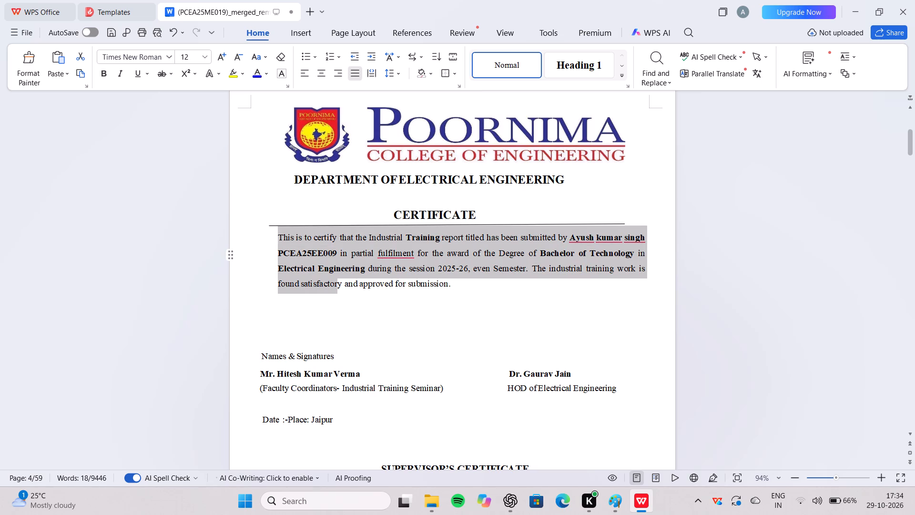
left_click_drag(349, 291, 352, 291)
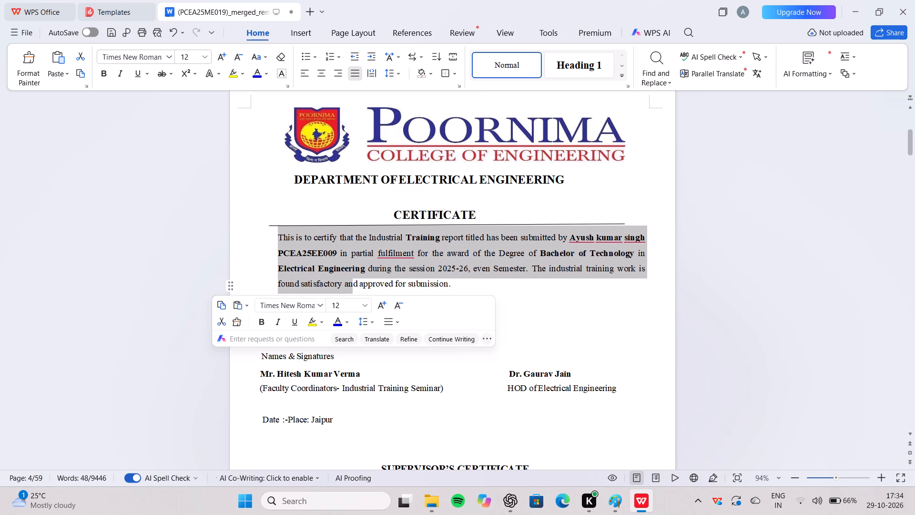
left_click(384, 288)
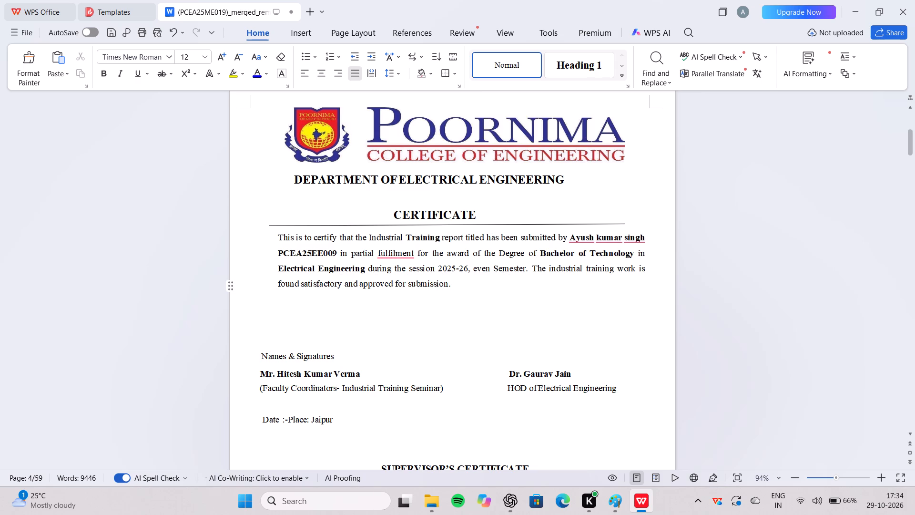
Increase the left indent of the lines from Names & Signatures to Date and Place by one level and deselect them.
left_click_drag(256, 352, 375, 419)
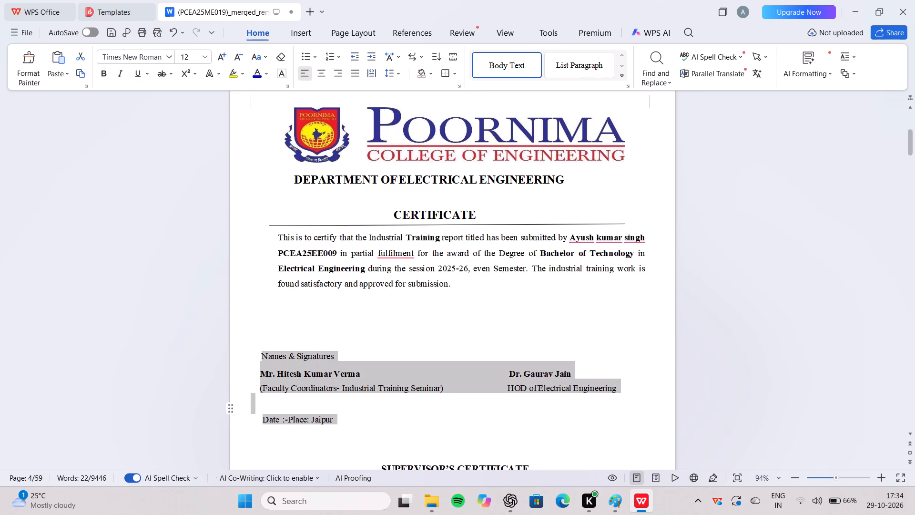
left_click_drag(375, 419, 377, 423)
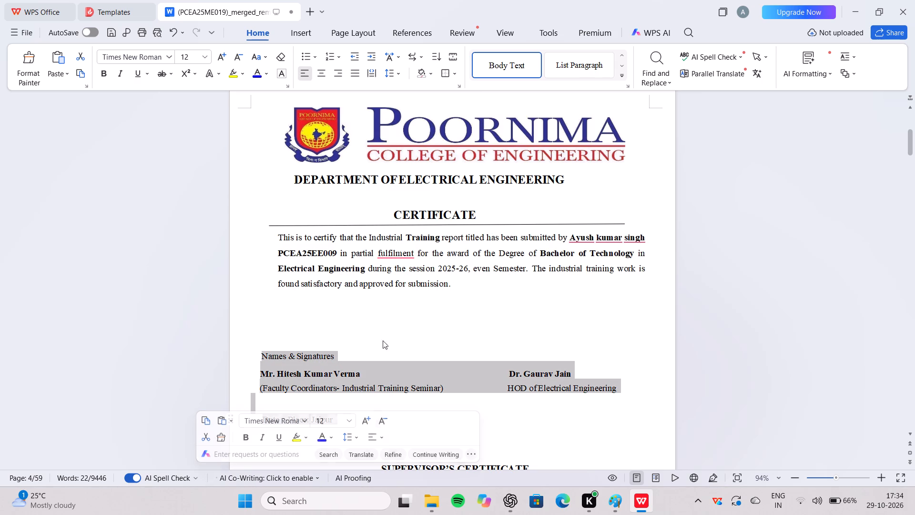
left_click(368, 55)
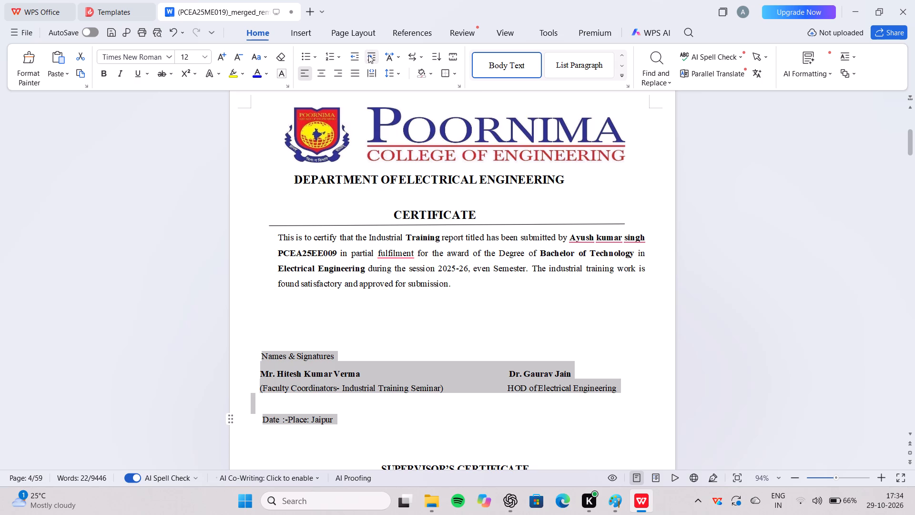
left_click(217, 191)
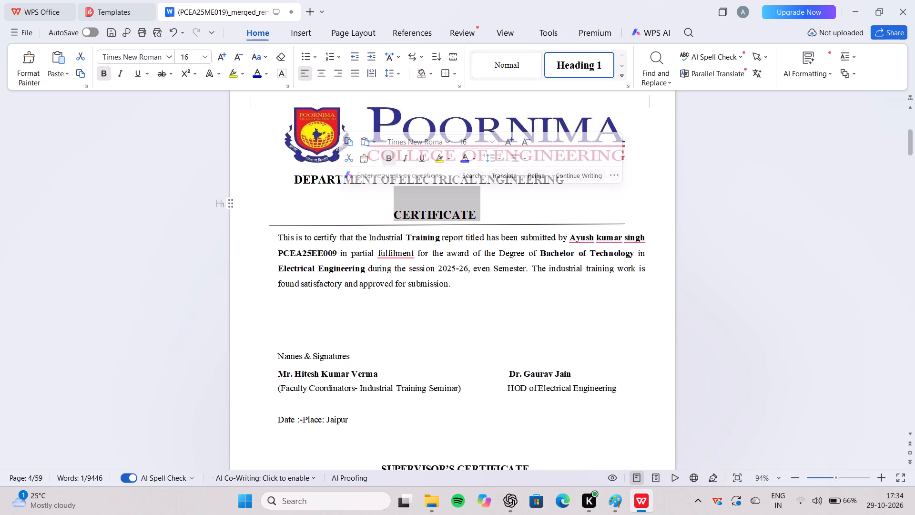
scroll(283, 277, "down", 2)
left_click(177, 295)
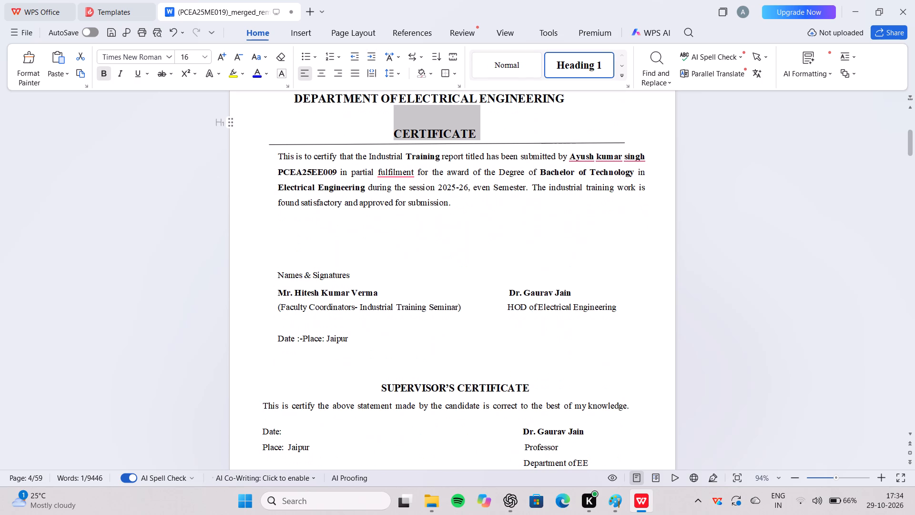
left_click(177, 295)
left_click(177, 295)
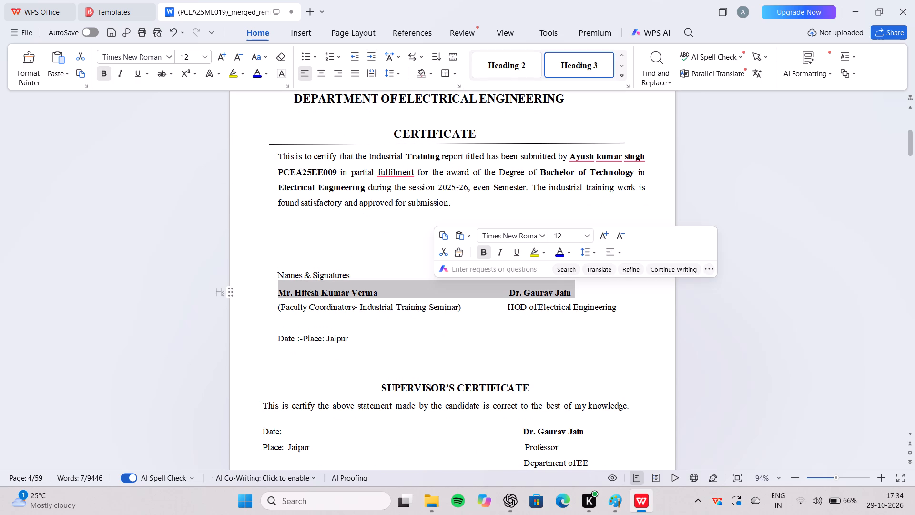
scroll(198, 324, "down", 1)
left_click(294, 310)
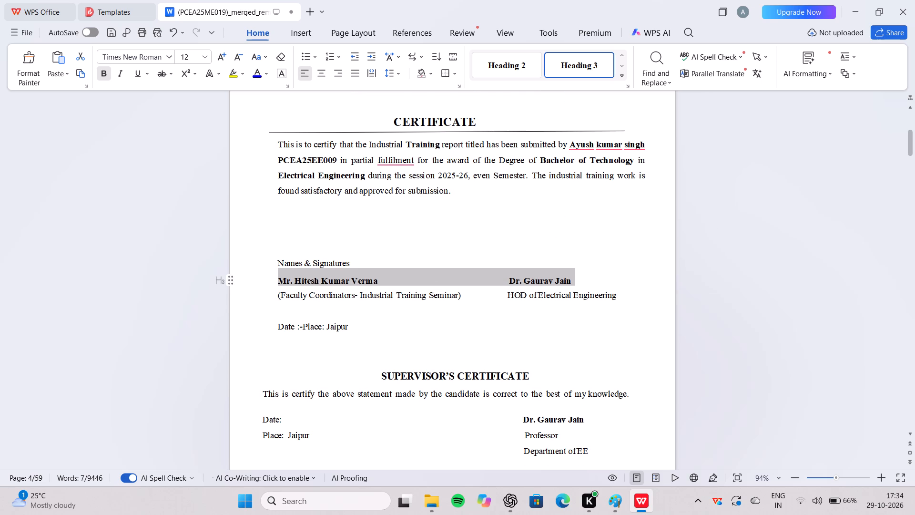
Increase the left indent of the Supervisor's Certificate statement and the Date and Place lines by one level and deselect them.
scroll(294, 310, "down", 2)
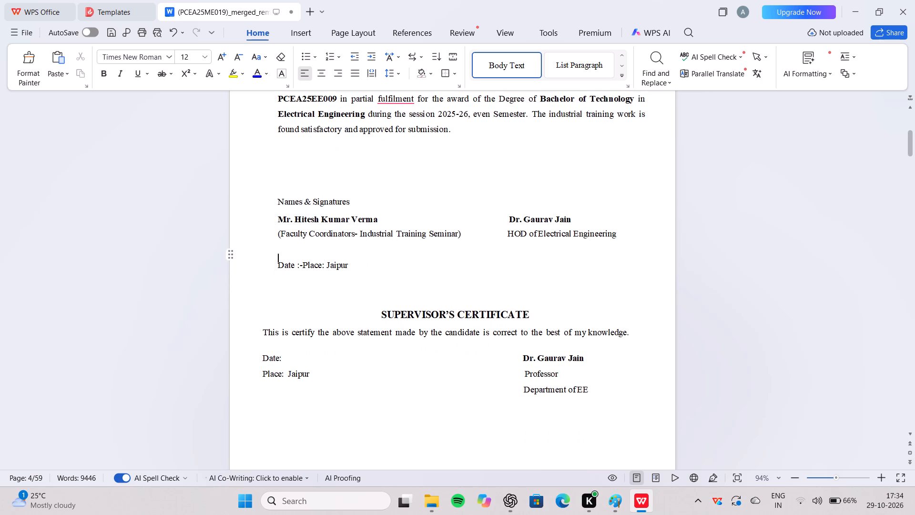
scroll(294, 310, "down", 1)
left_click_drag(262, 309, 277, 320)
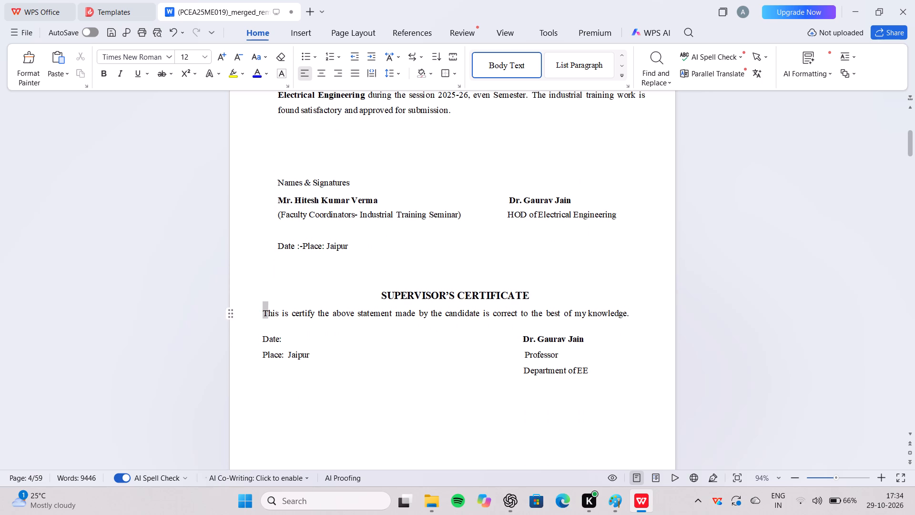
left_click_drag(277, 320, 371, 386)
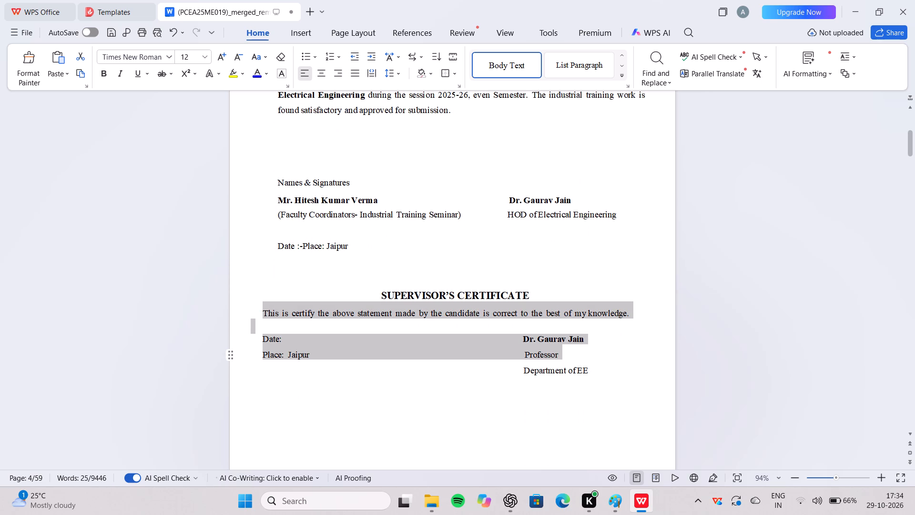
left_click_drag(371, 386, 498, 423)
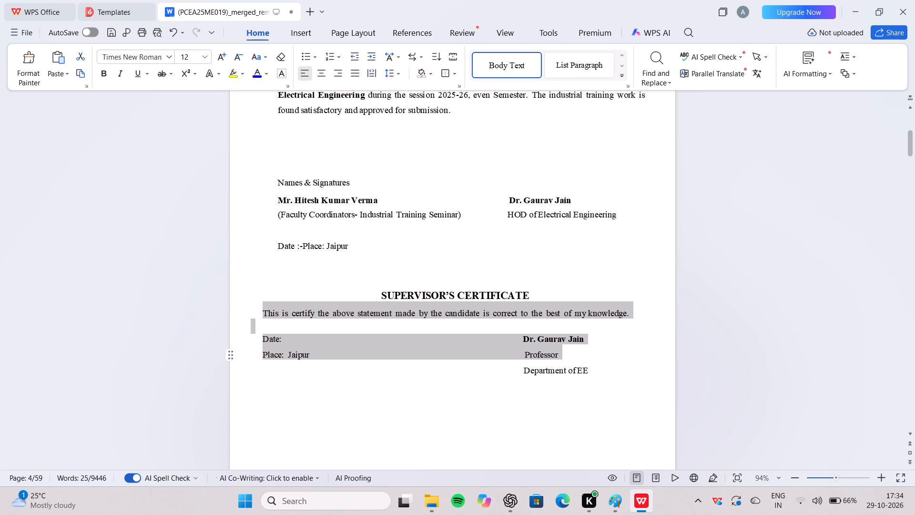
left_click(374, 58)
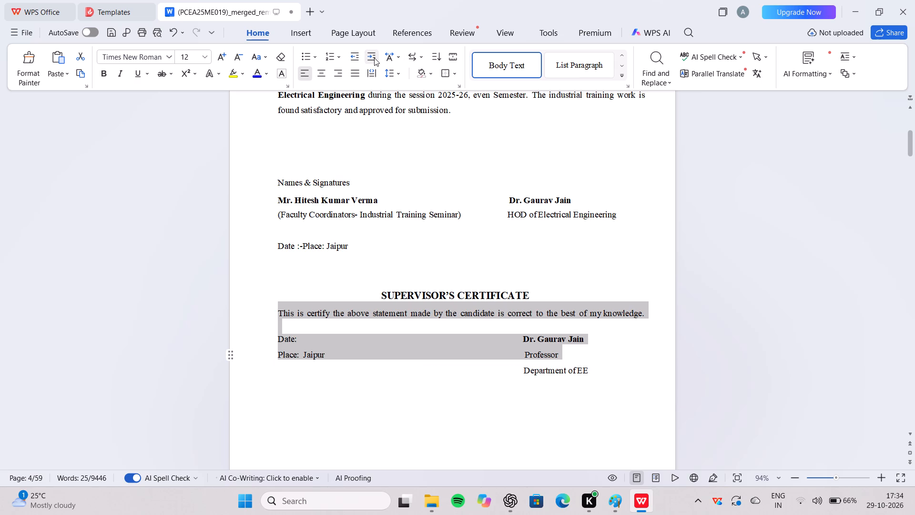
left_click(176, 264)
Increase the left indent of all Acknowledgement paragraphs and the closing student signature block by one level and deselect them.
scroll(176, 264, "down", 2)
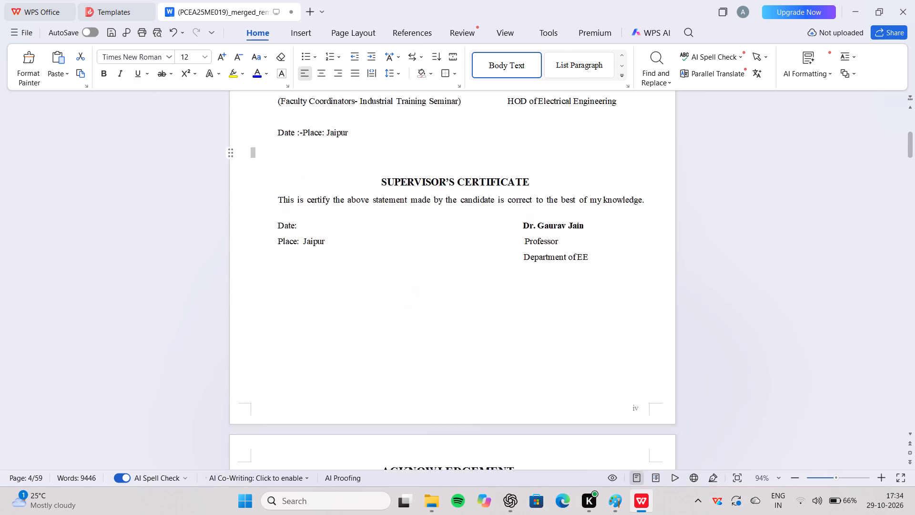
scroll(176, 264, "down", 5)
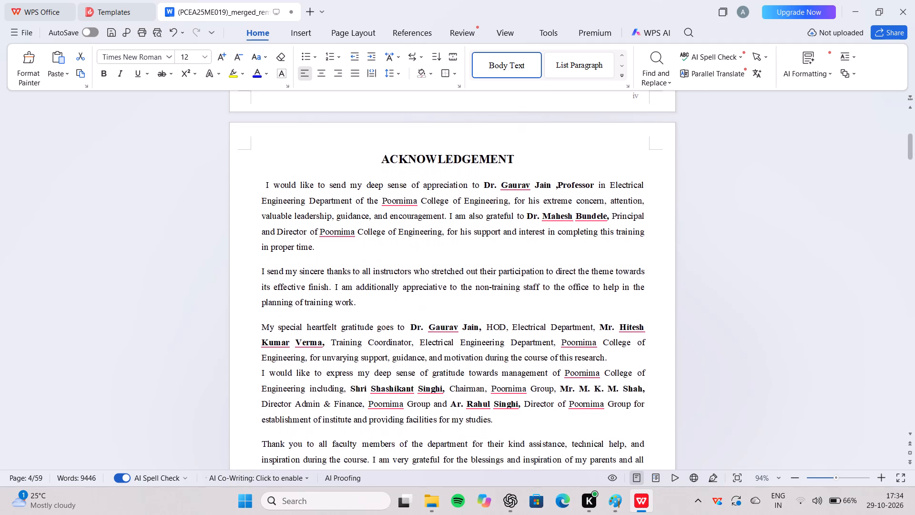
scroll(176, 264, "down", 1)
scroll(235, 179, "up", 2)
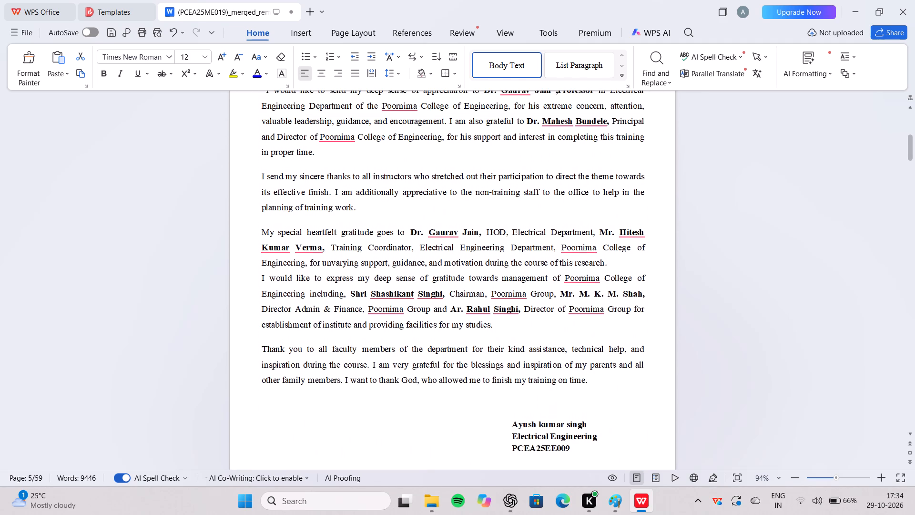
scroll(235, 179, "up", 3)
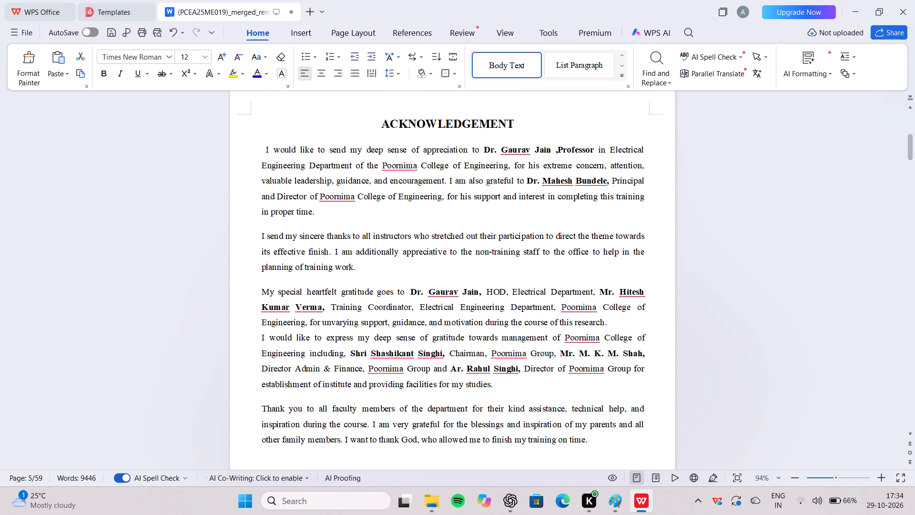
left_click_drag(258, 146, 369, 322)
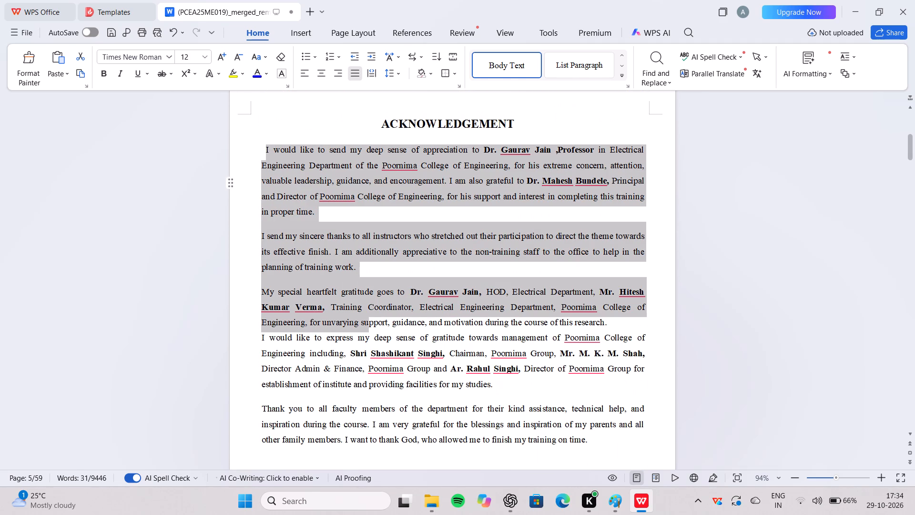
left_click_drag(369, 322, 589, 470)
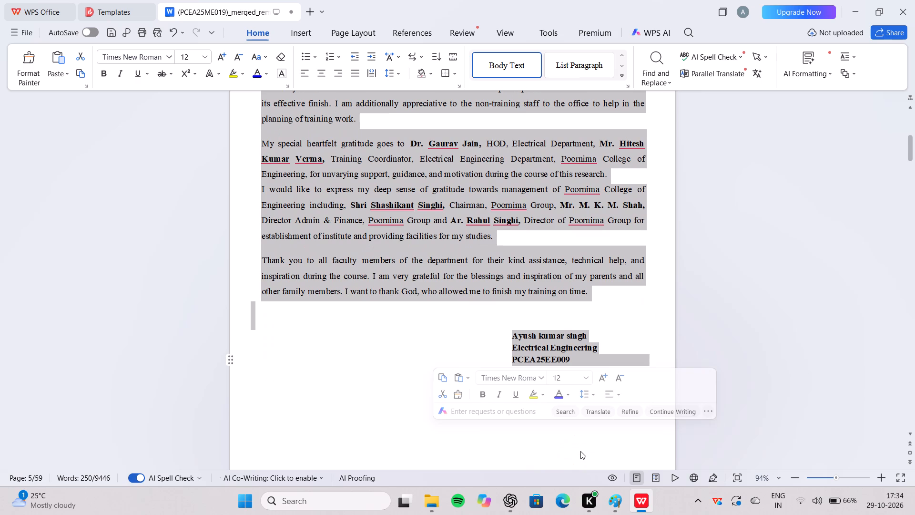
left_click(368, 61)
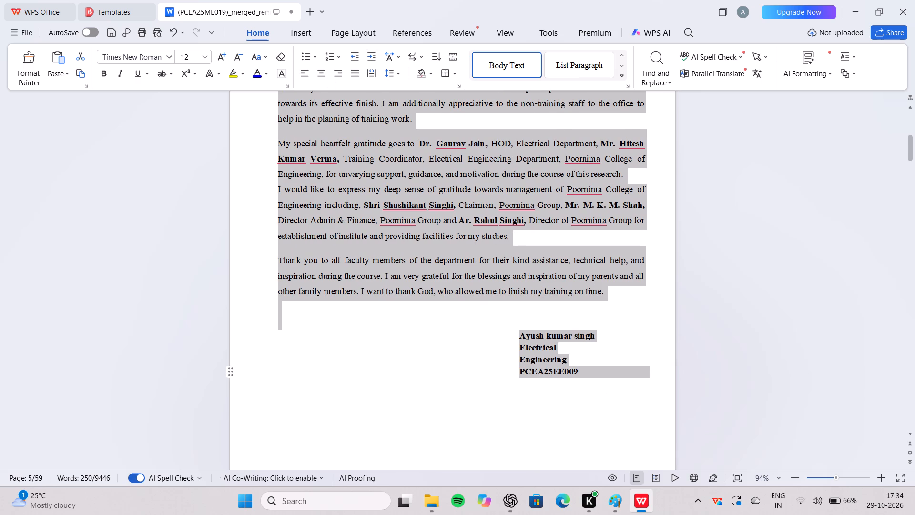
left_click(203, 167)
scroll(203, 167, "up", 4)
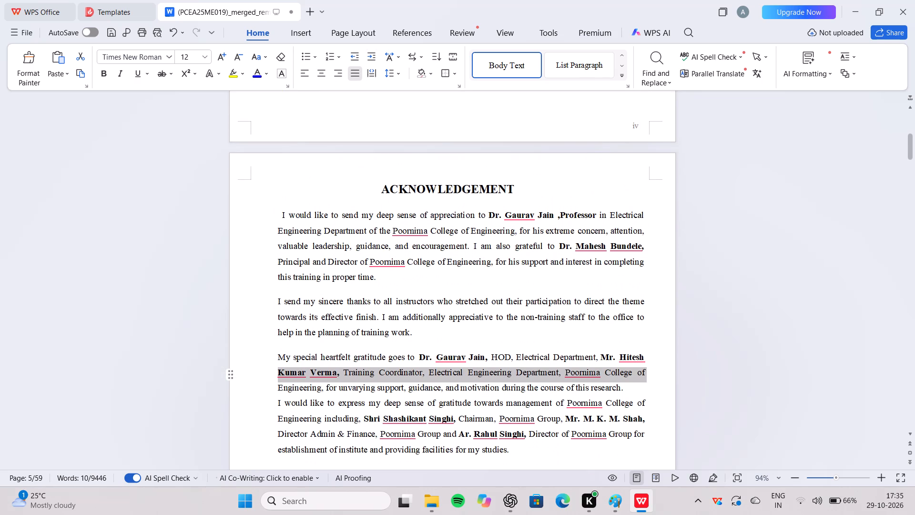
left_click(187, 183)
left_click(187, 183)
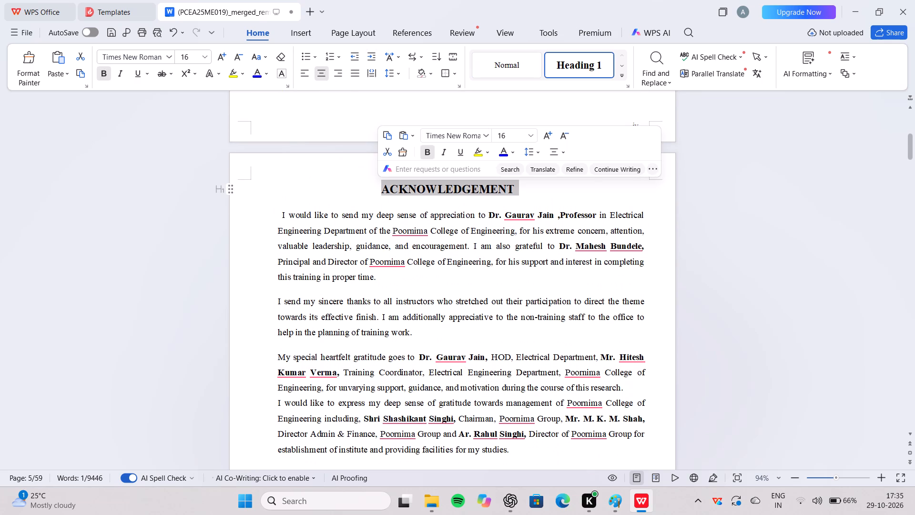
left_click(156, 224)
left_click(156, 224)
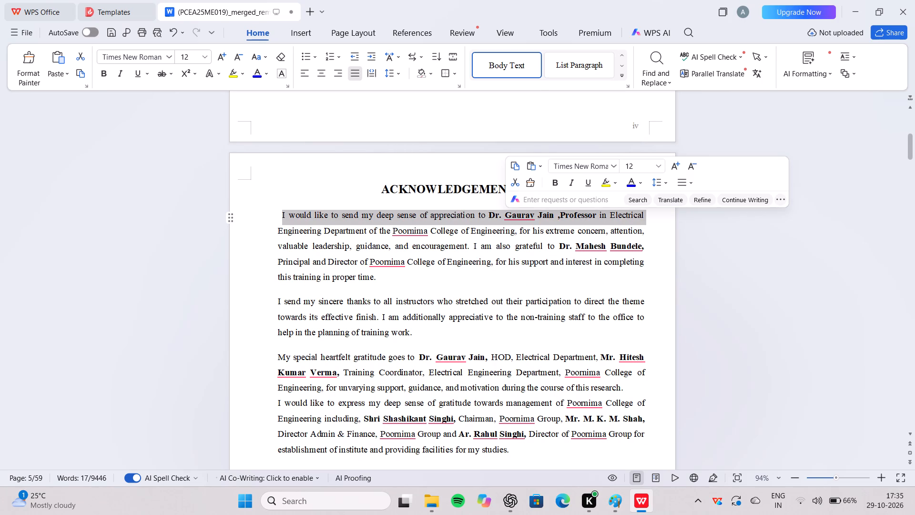
Look through the end of the Acknowledgement, the Contents table, the List of Figures and the list of tables for layout problems.
scroll(298, 295, "down", 7)
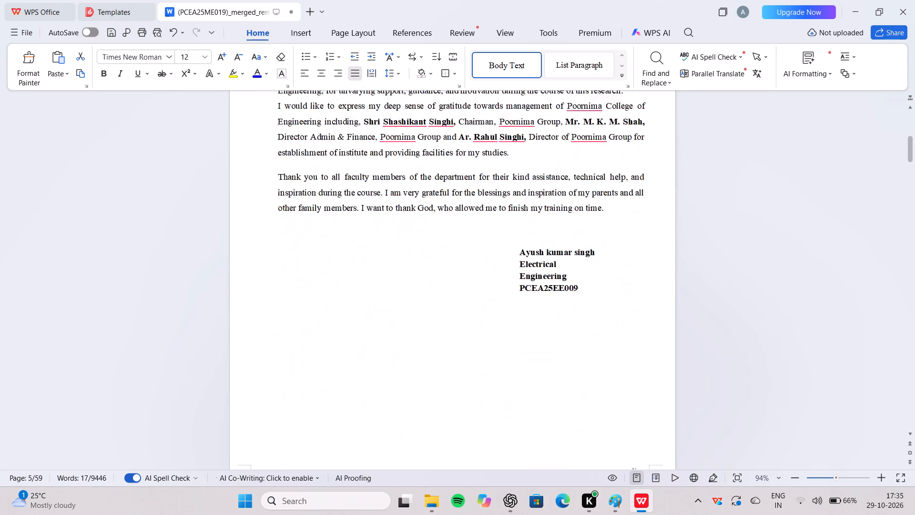
scroll(298, 295, "down", 3)
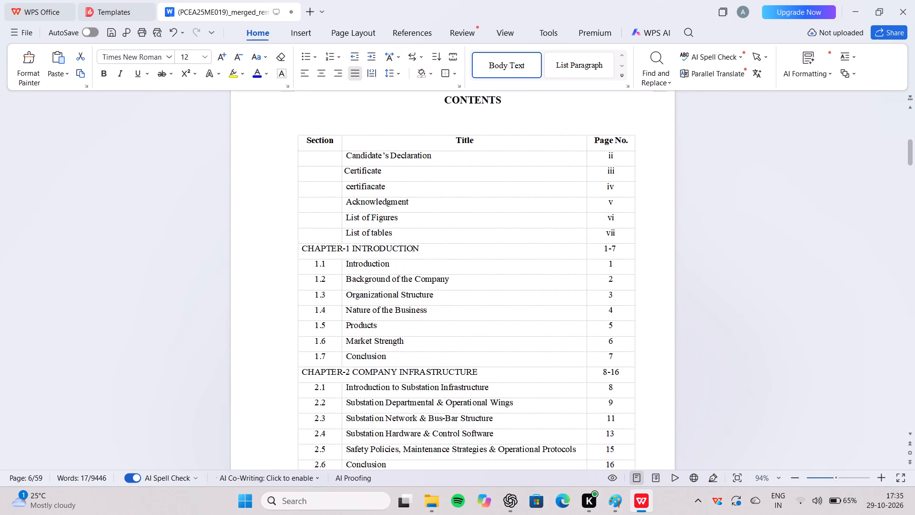
scroll(298, 295, "down", 7)
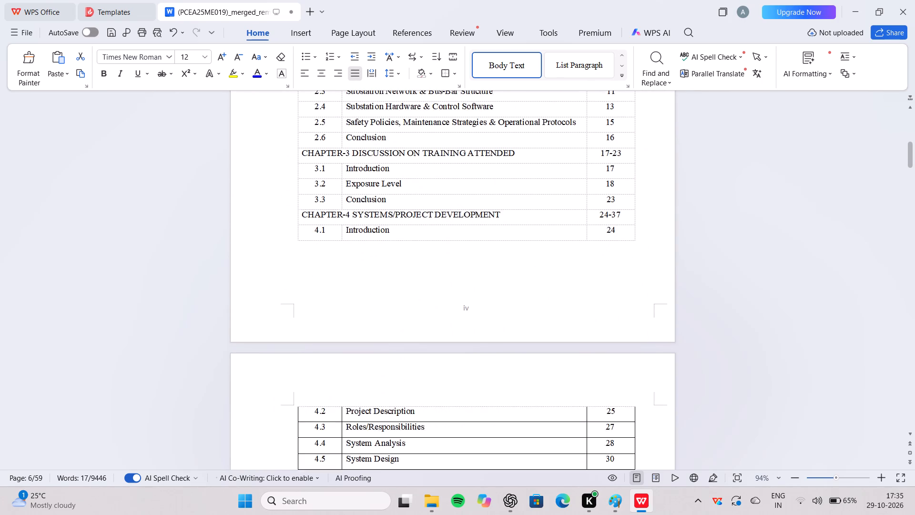
scroll(298, 295, "down", 6)
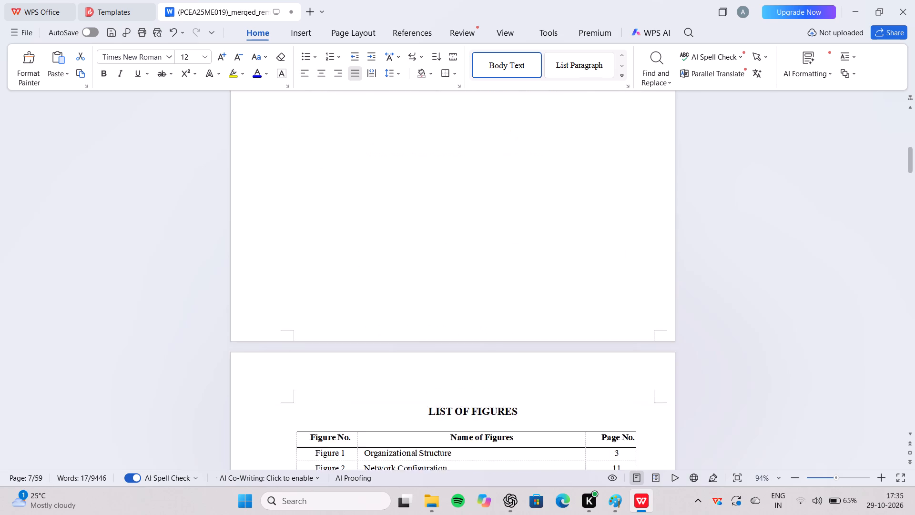
scroll(298, 295, "down", 2)
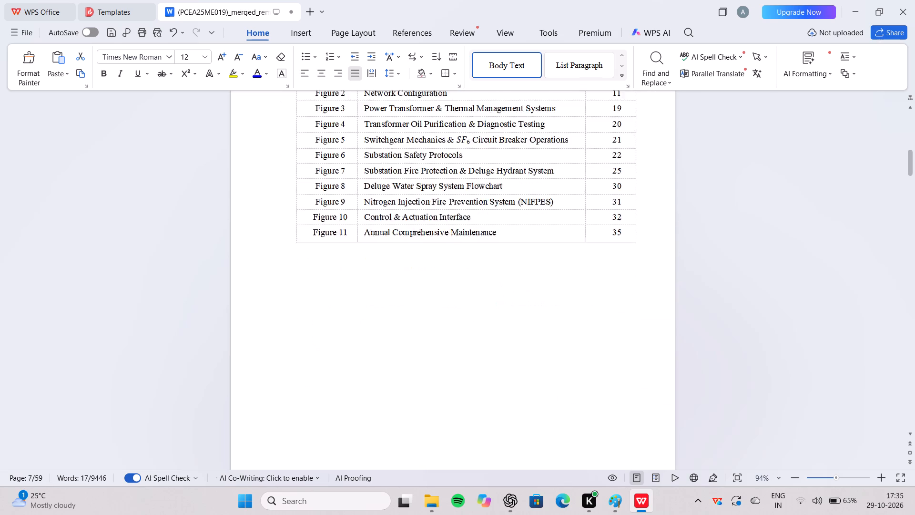
scroll(298, 295, "down", 5)
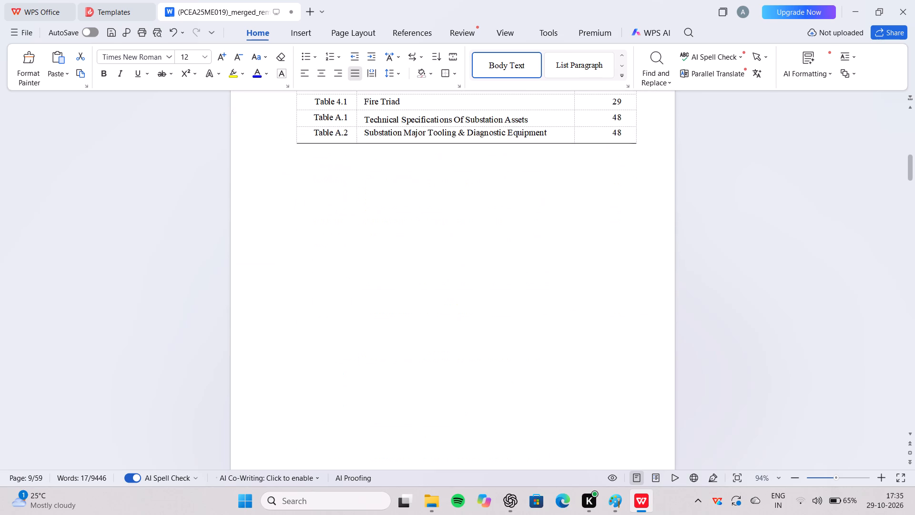
Examine the Chapter 1 pages from Introduction through Organizational Structure to the Nature of the Business section for formatting inconsistencies.
scroll(298, 295, "down", 8)
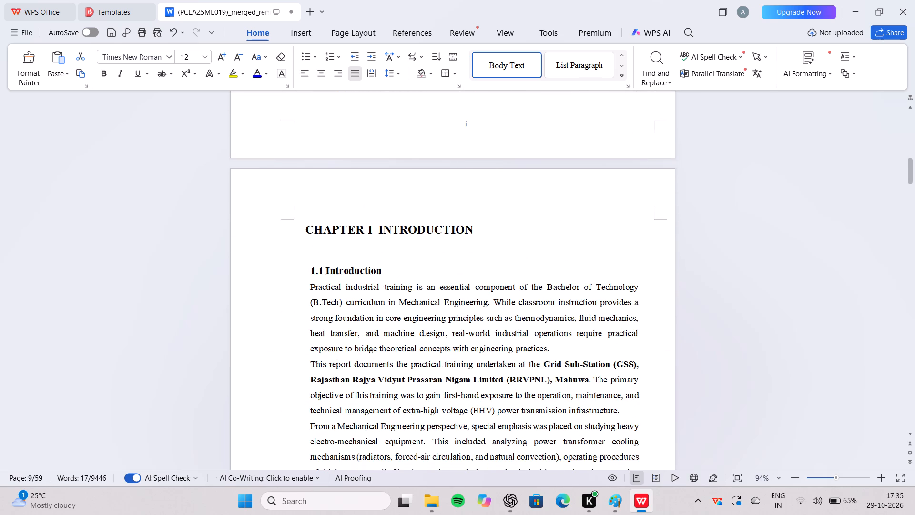
scroll(298, 295, "down", 2)
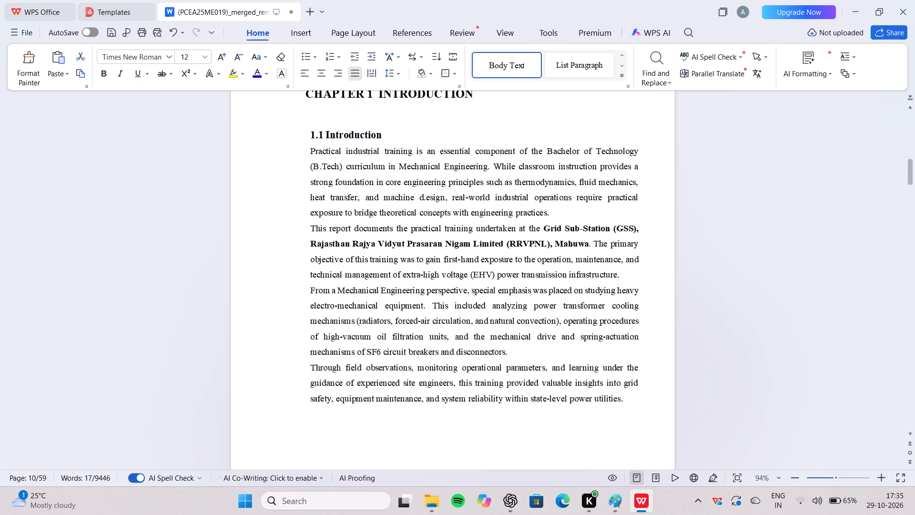
scroll(298, 295, "down", 5)
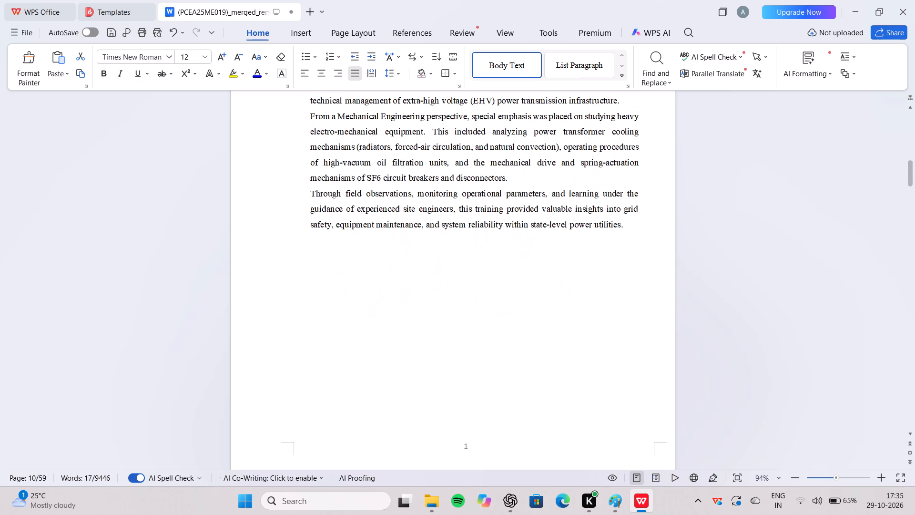
scroll(298, 295, "down", 4)
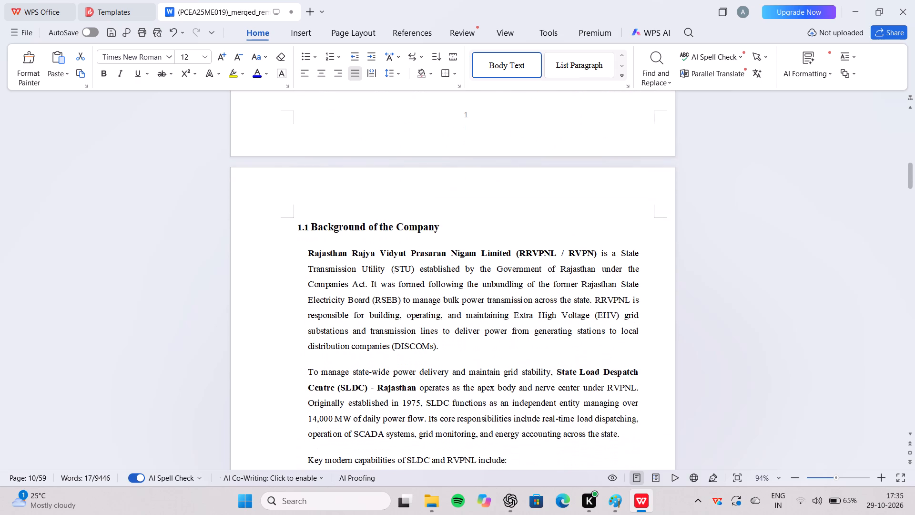
scroll(304, 257, "down", 4)
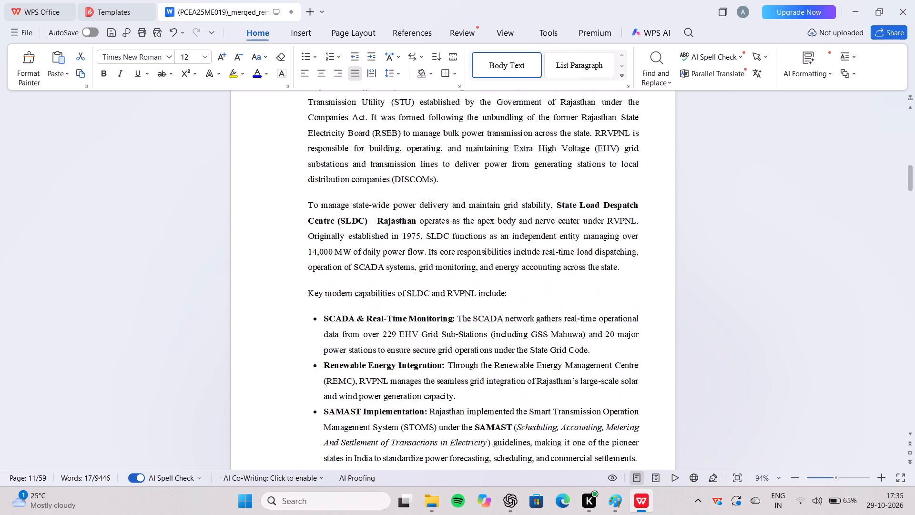
scroll(304, 257, "down", 2)
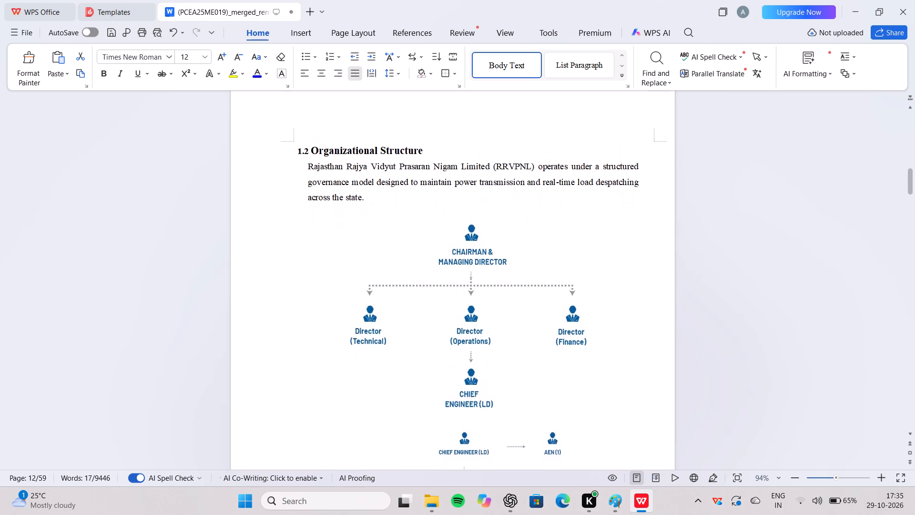
scroll(304, 257, "down", 8)
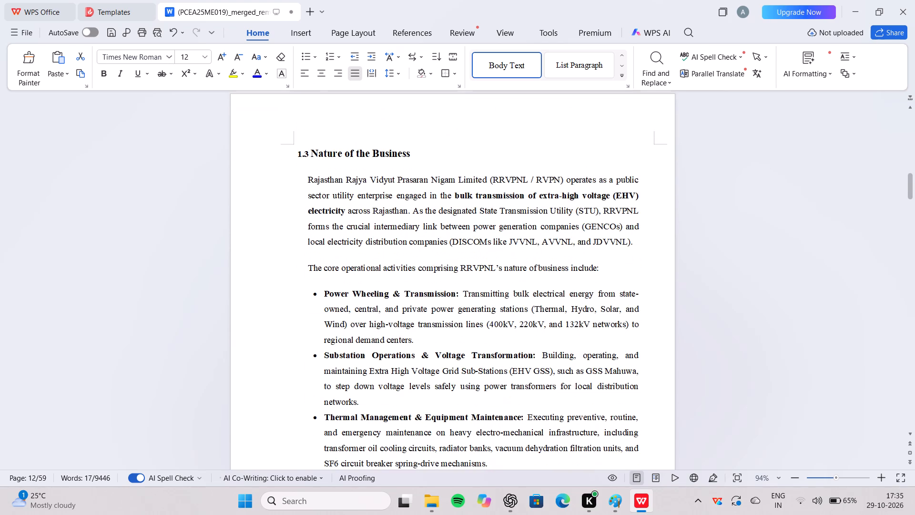
Set the font size of the section number before the Nature of the Business heading to 14.
scroll(304, 257, "down", 1)
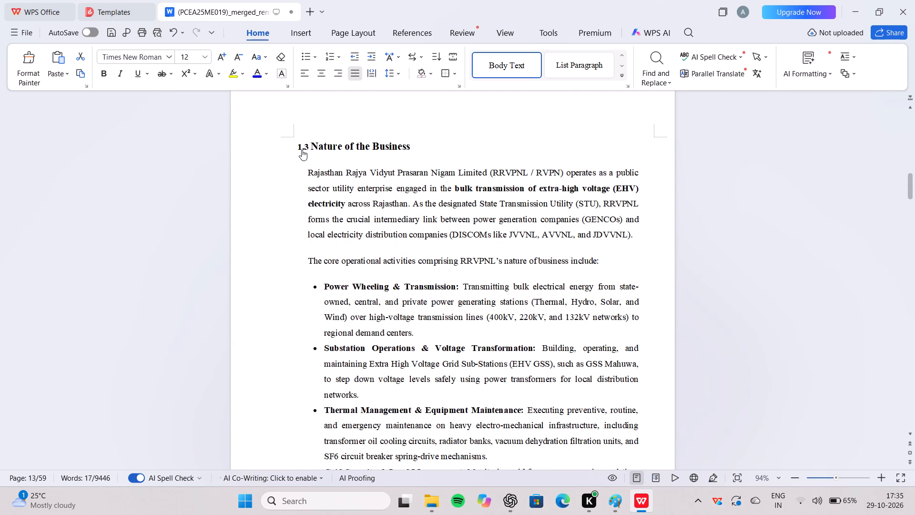
left_click_drag(296, 147, 308, 148)
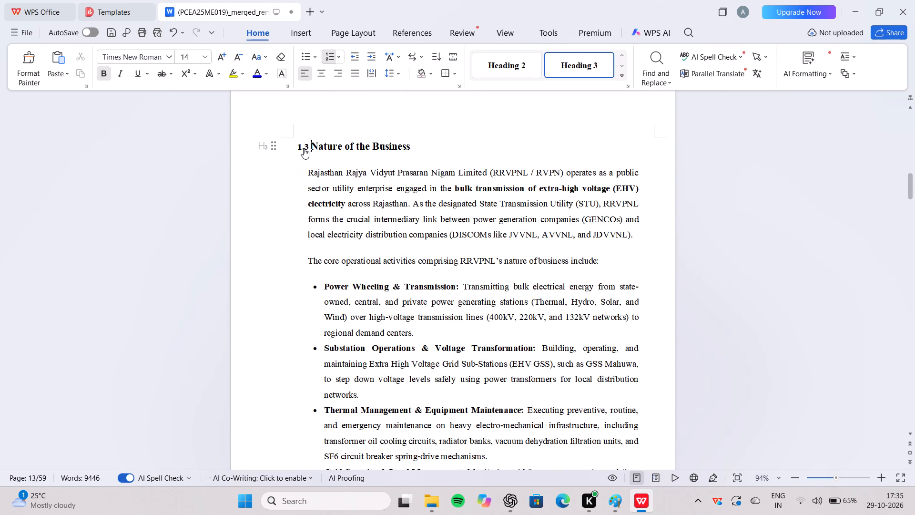
left_click(301, 148)
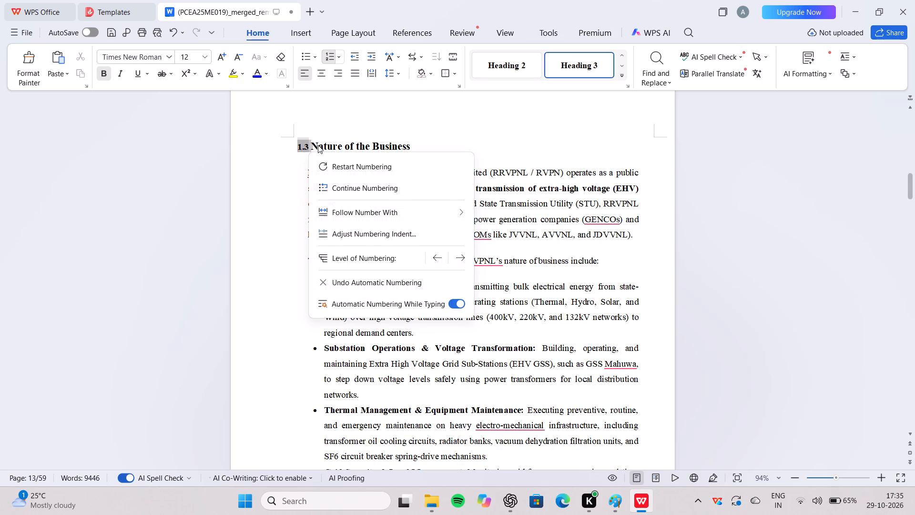
left_click(206, 55)
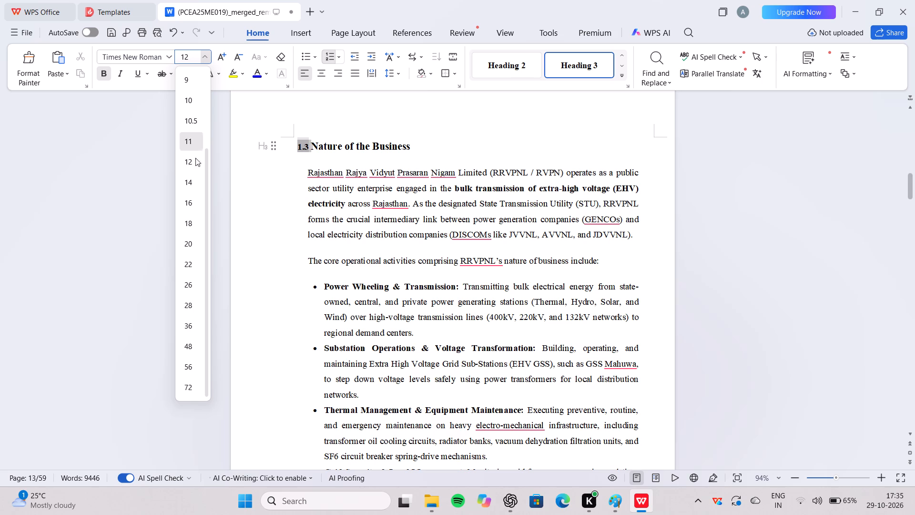
left_click(191, 182)
left_click(186, 182)
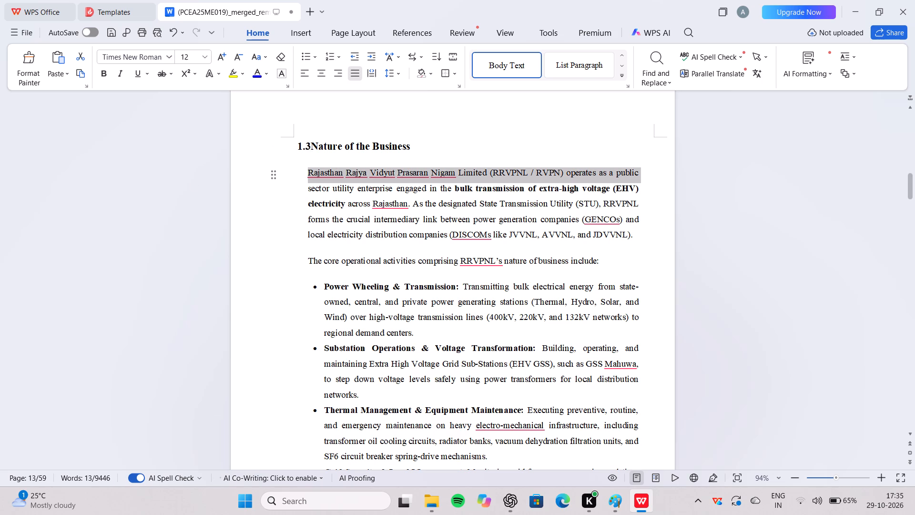
left_click(186, 182)
Shift the Products heading and its section number right so they line up with the left edge of the body text.
scroll(186, 182, "down", 5)
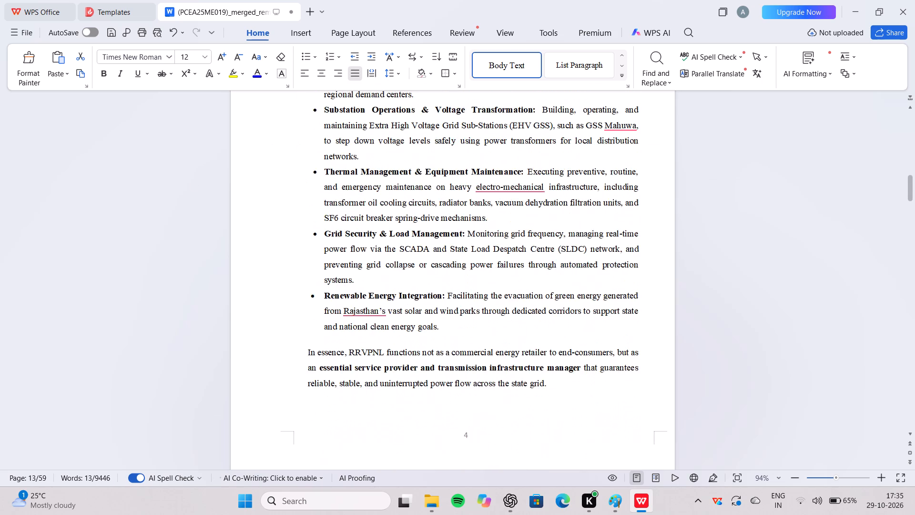
scroll(186, 182, "down", 2)
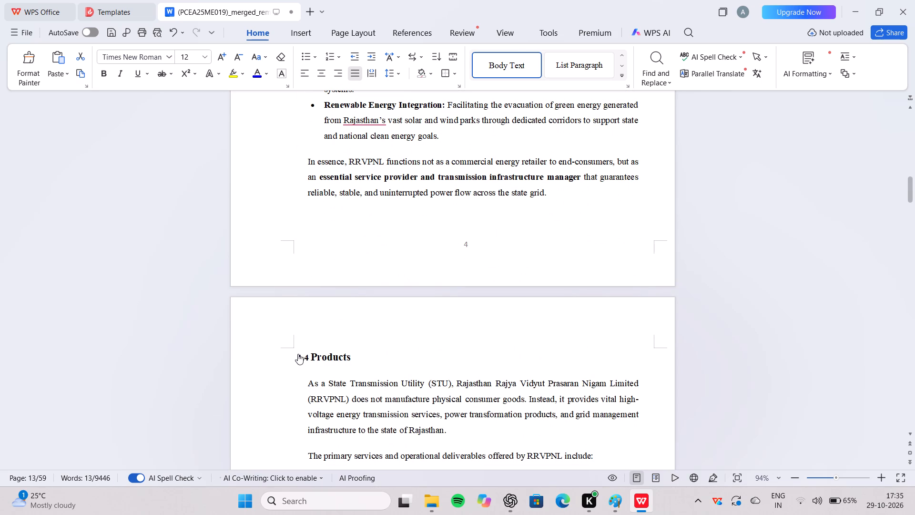
left_click_drag(297, 353, 307, 357)
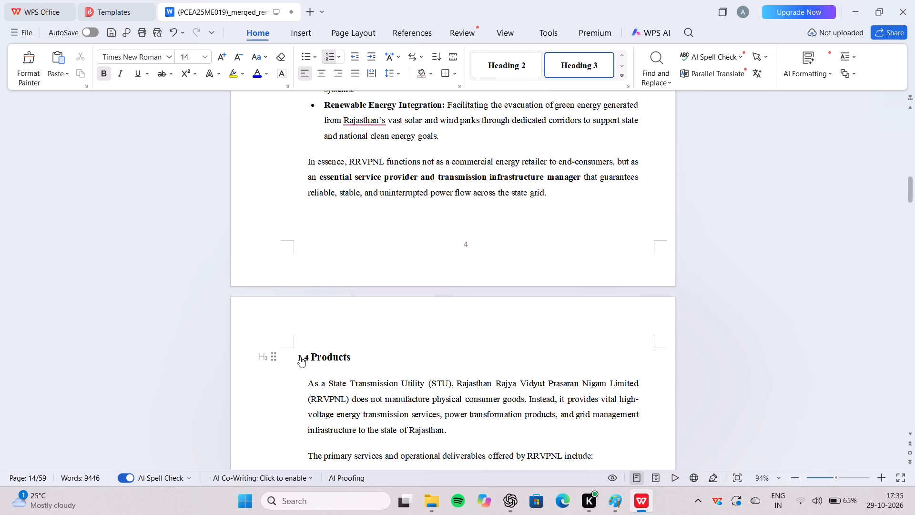
left_click_drag(300, 357, 308, 358)
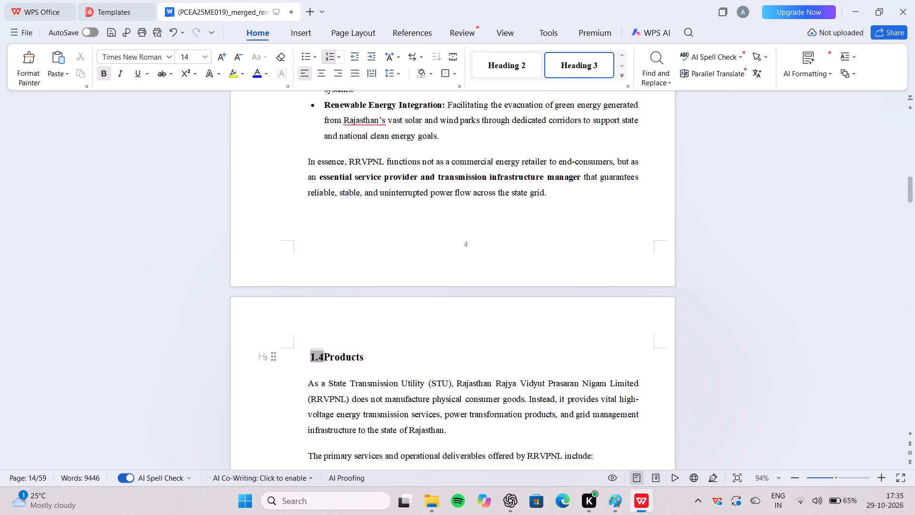
left_click(177, 385)
left_click(177, 385)
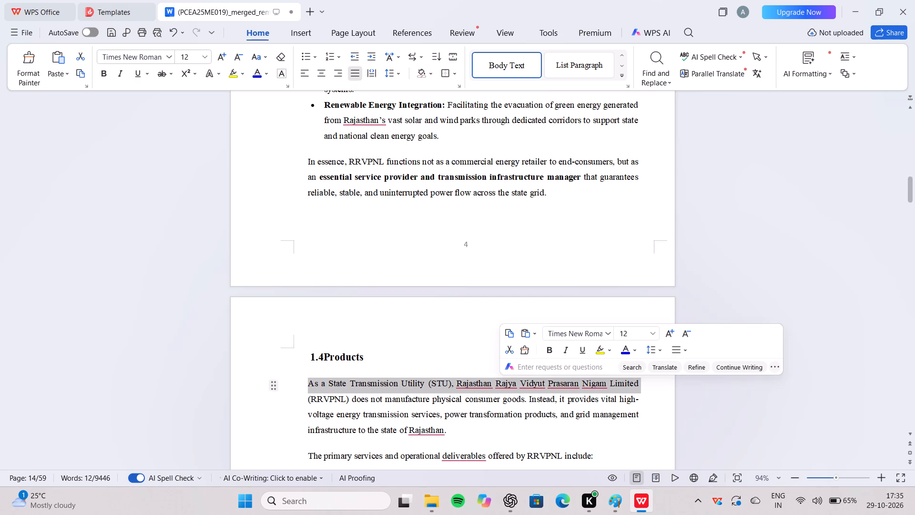
left_click(321, 354)
left_click(321, 354)
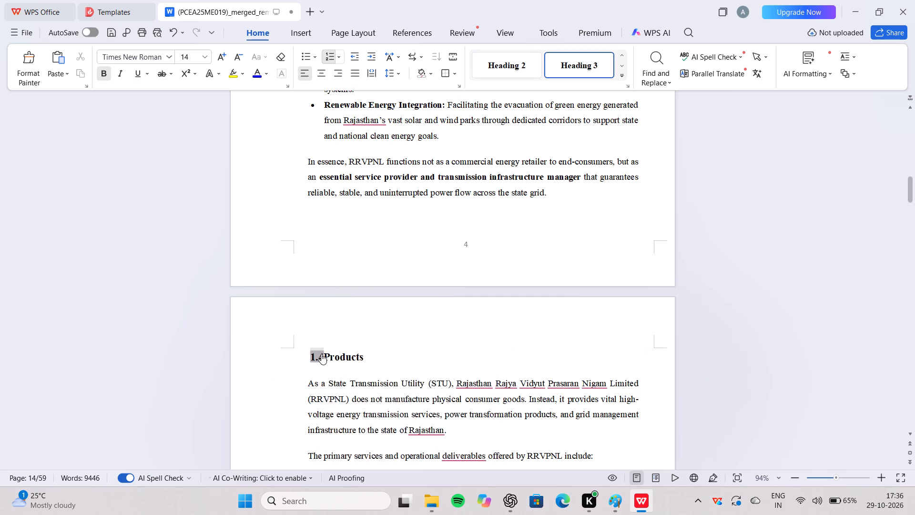
left_click(286, 354)
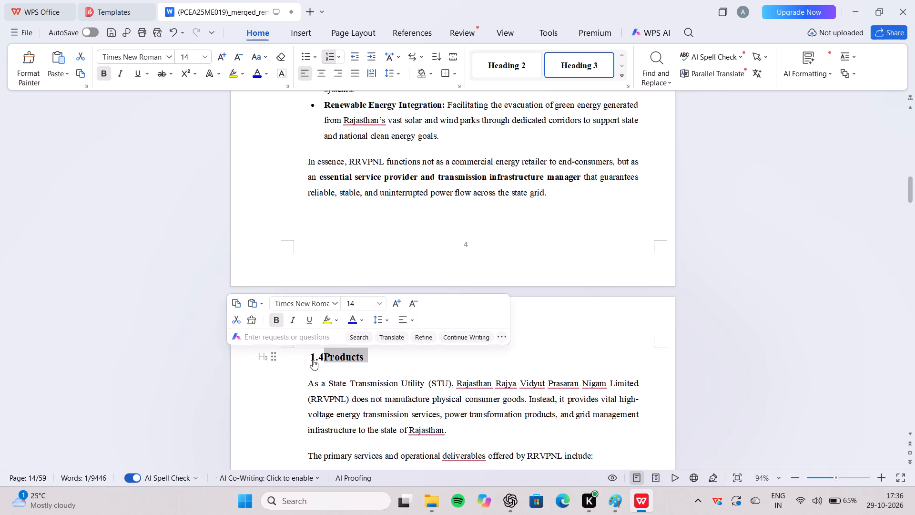
left_click(321, 355)
left_click(321, 355)
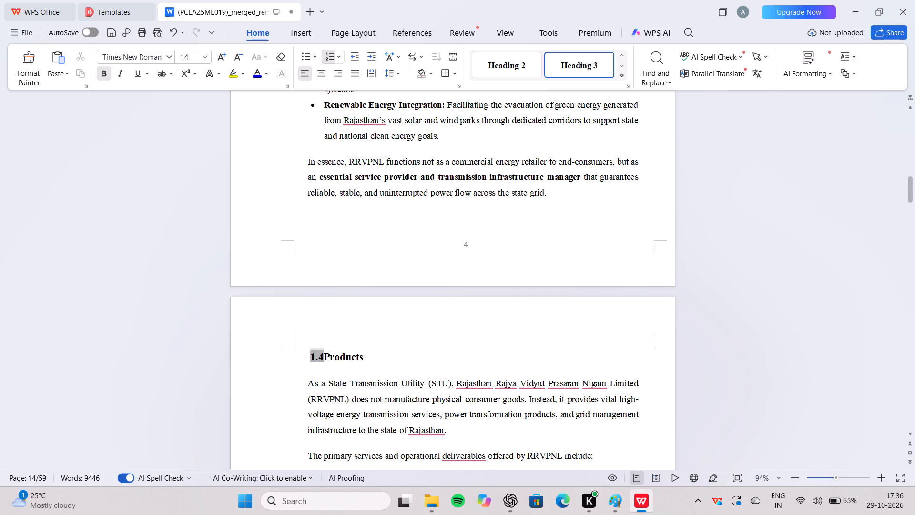
left_click_drag(169, 340, 379, 167)
left_click(379, 167)
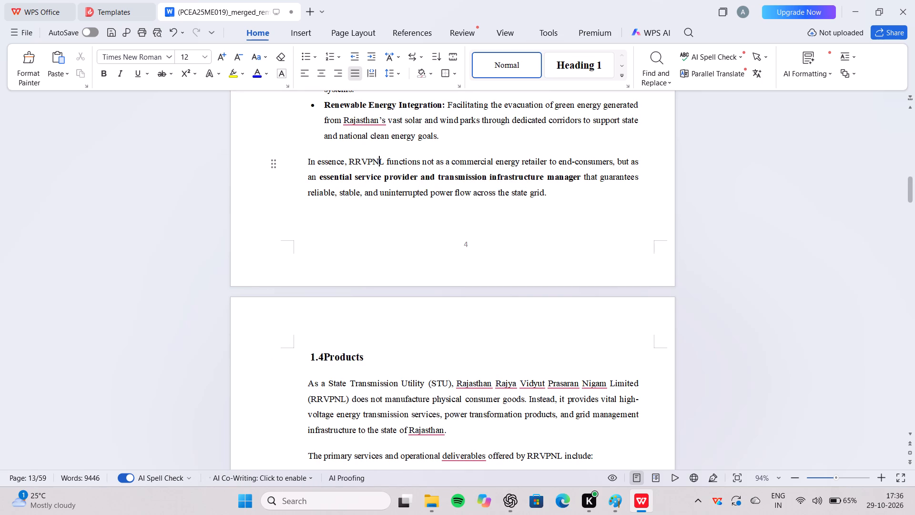
Insert a space between the section number and the title of the 1.4 Products heading and clear the selection.
left_click(324, 356)
key("space")
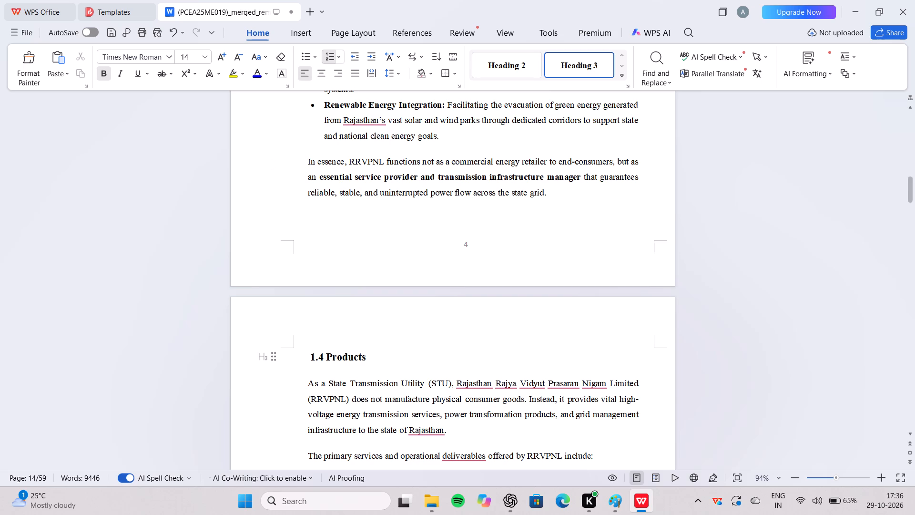
left_click(171, 378)
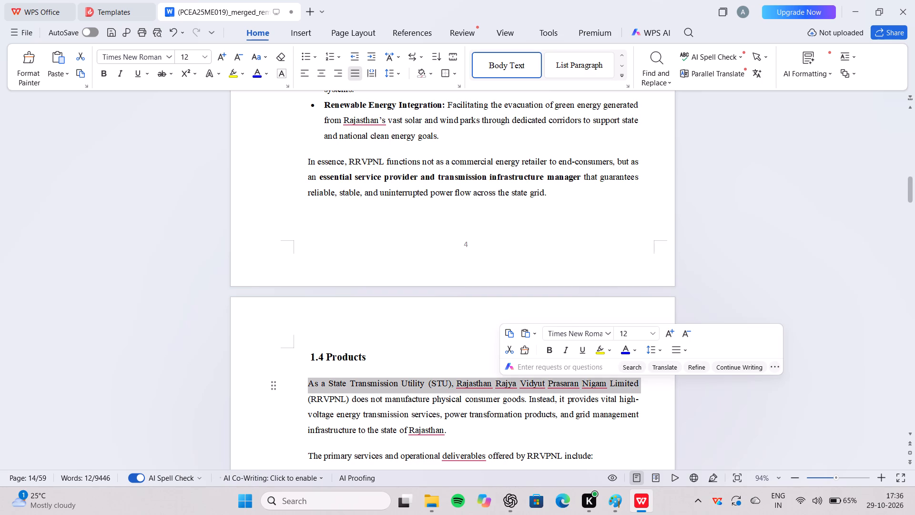
left_click(819, 146)
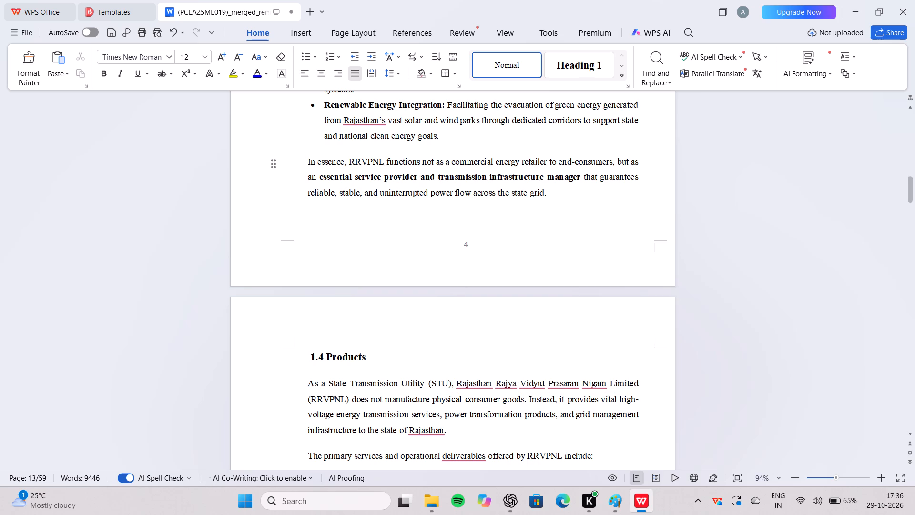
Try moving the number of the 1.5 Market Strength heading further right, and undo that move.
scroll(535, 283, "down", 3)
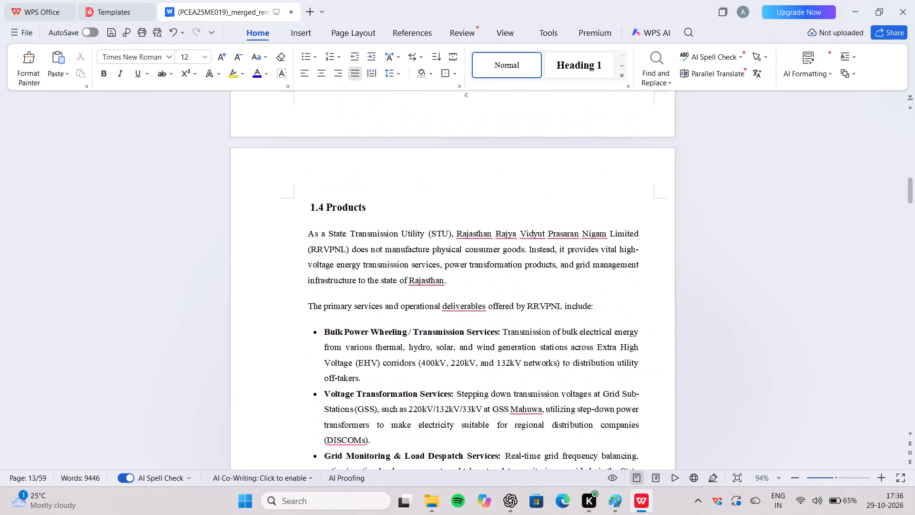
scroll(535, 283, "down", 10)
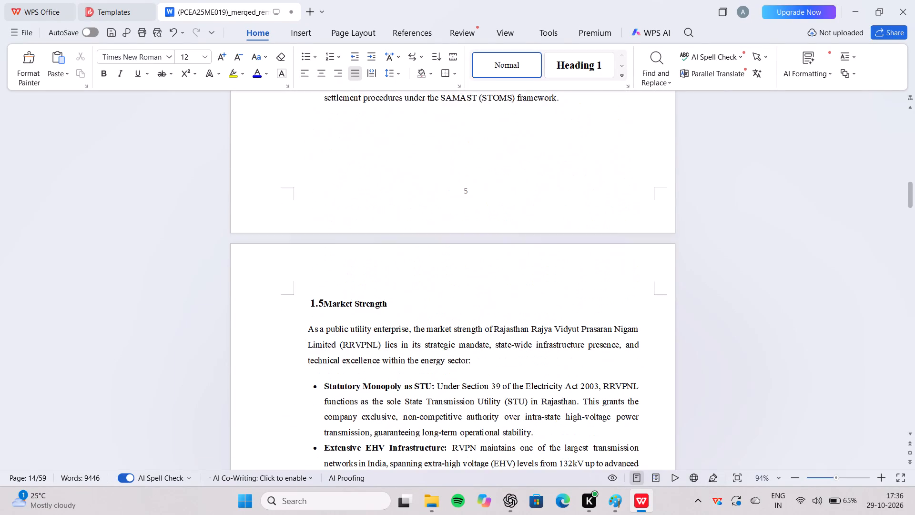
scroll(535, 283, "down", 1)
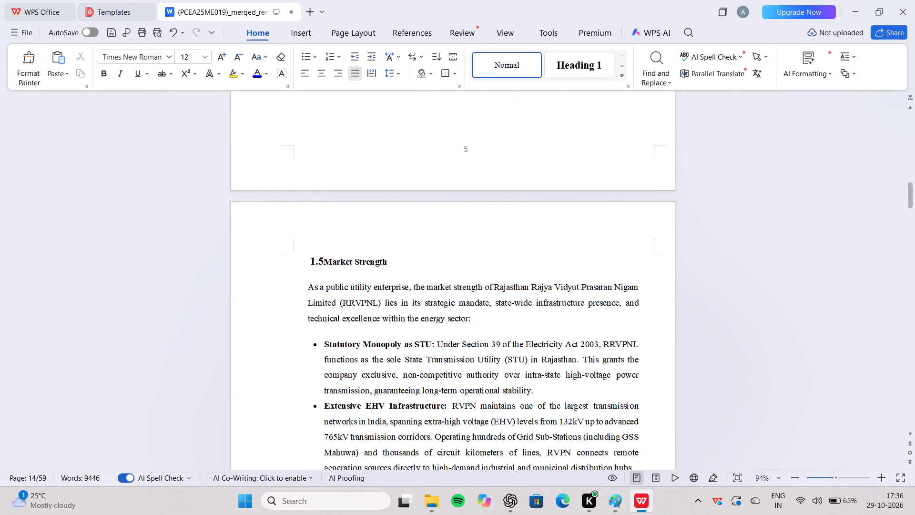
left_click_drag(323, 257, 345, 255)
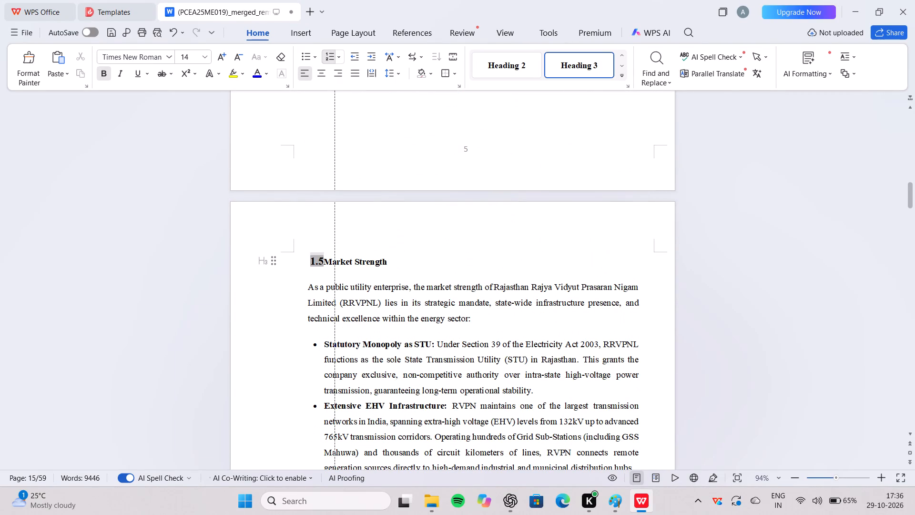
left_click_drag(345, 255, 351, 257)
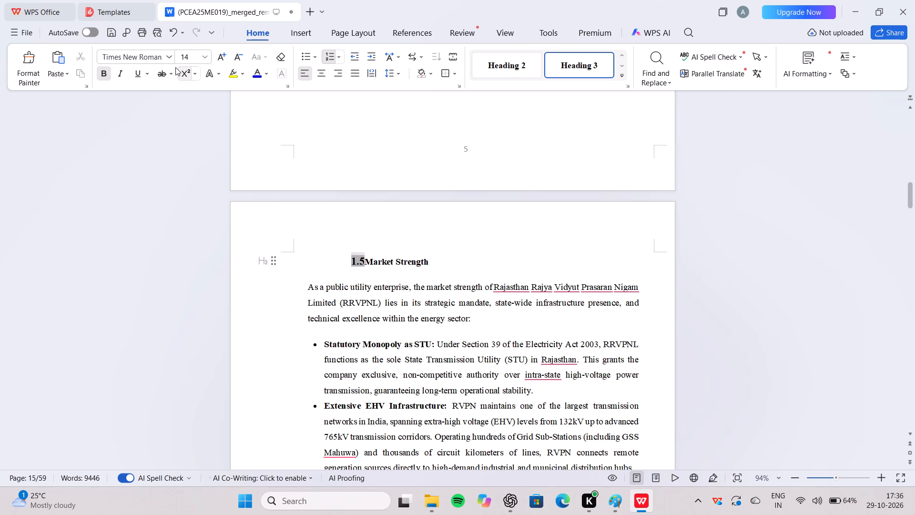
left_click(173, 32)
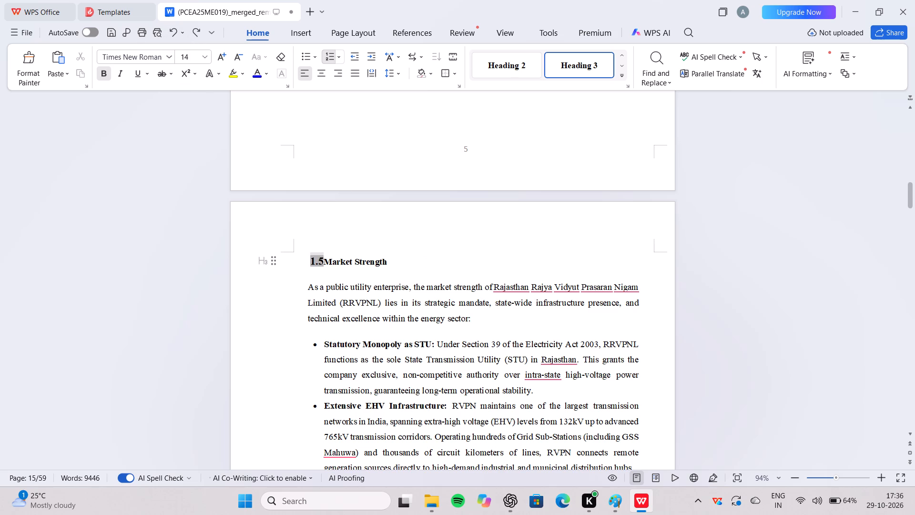
Set the Market Strength heading title to font size 14 and insert a space between it and the number 1.5.
left_click_drag(326, 260, 367, 261)
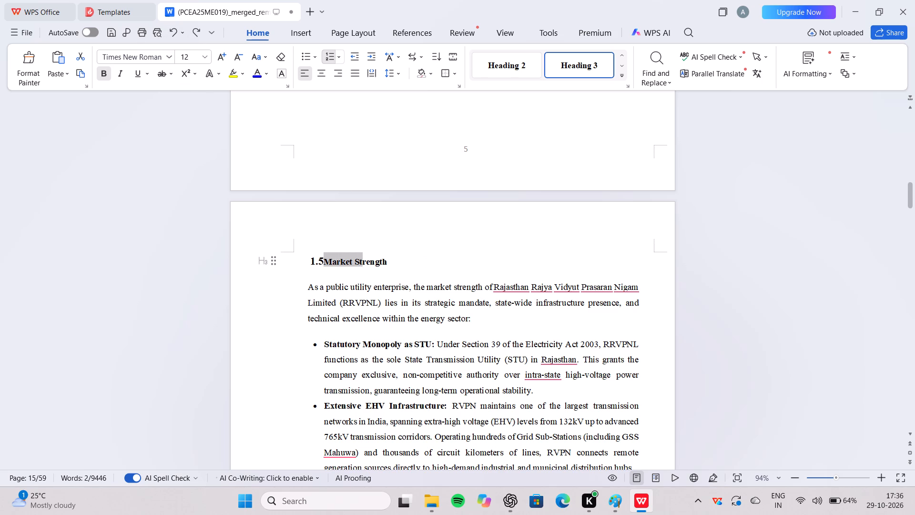
left_click_drag(367, 261, 393, 258)
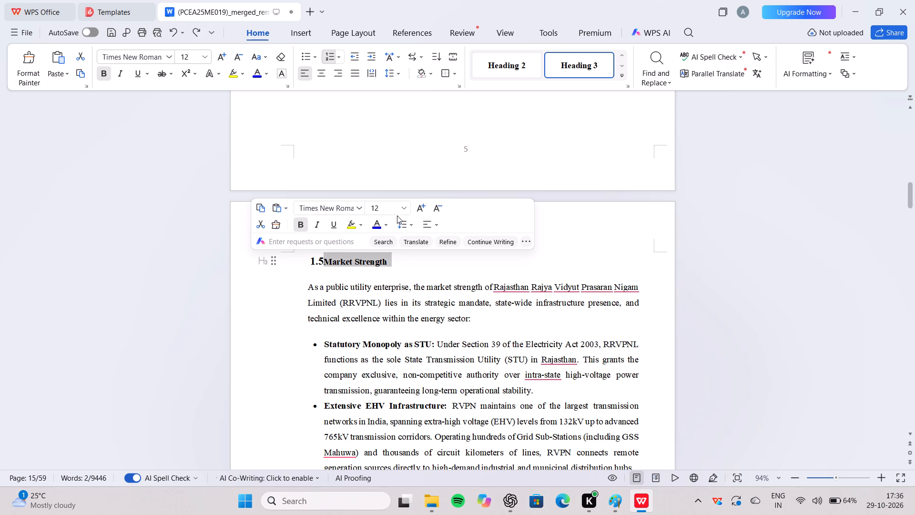
left_click(403, 212)
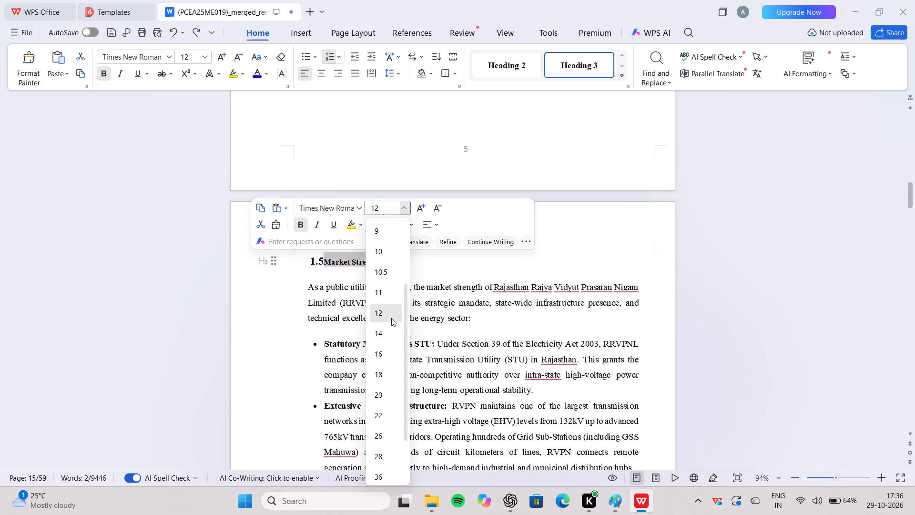
left_click(390, 325)
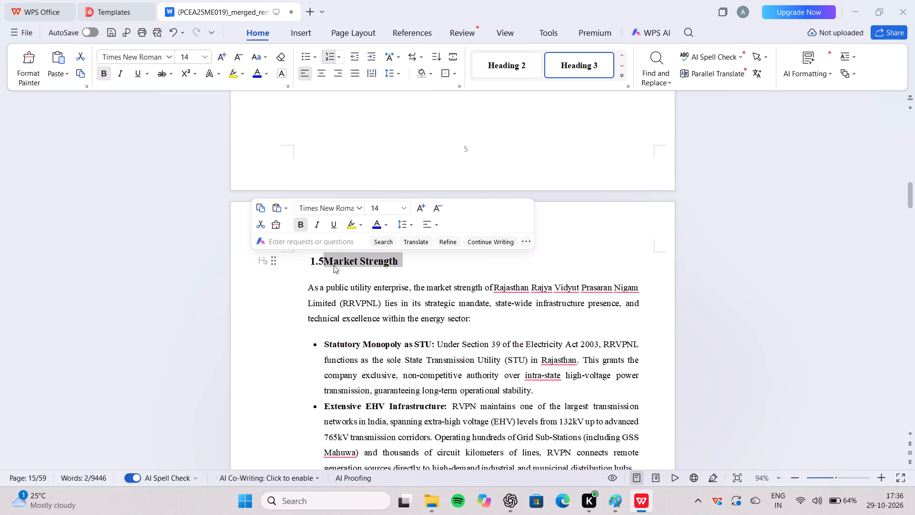
left_click(326, 259)
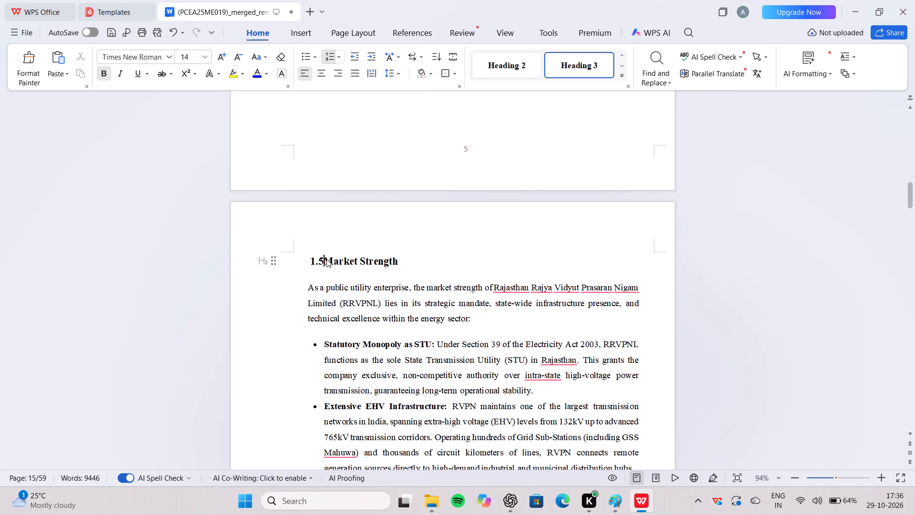
key("space")
left_click(181, 283)
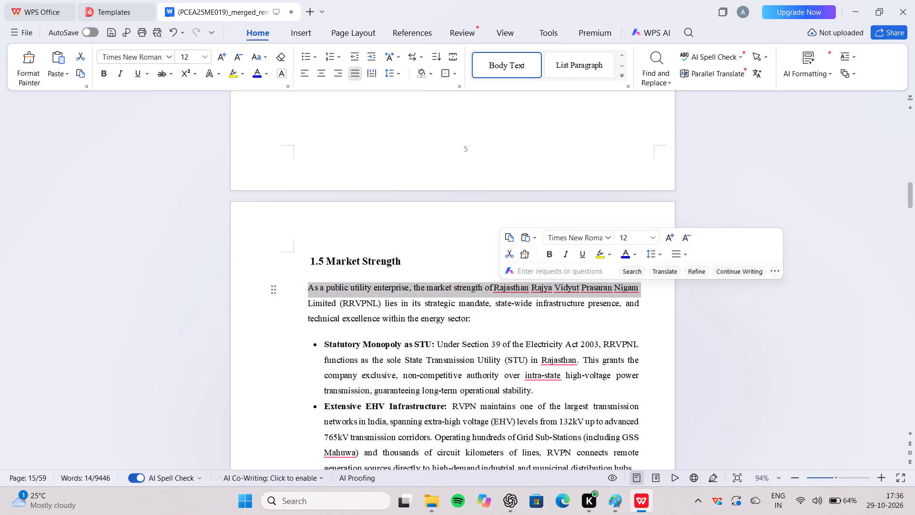
Insert a space after the number 1.6 in the Conclusion heading and set its title to font size 14.
scroll(181, 283, "down", 11)
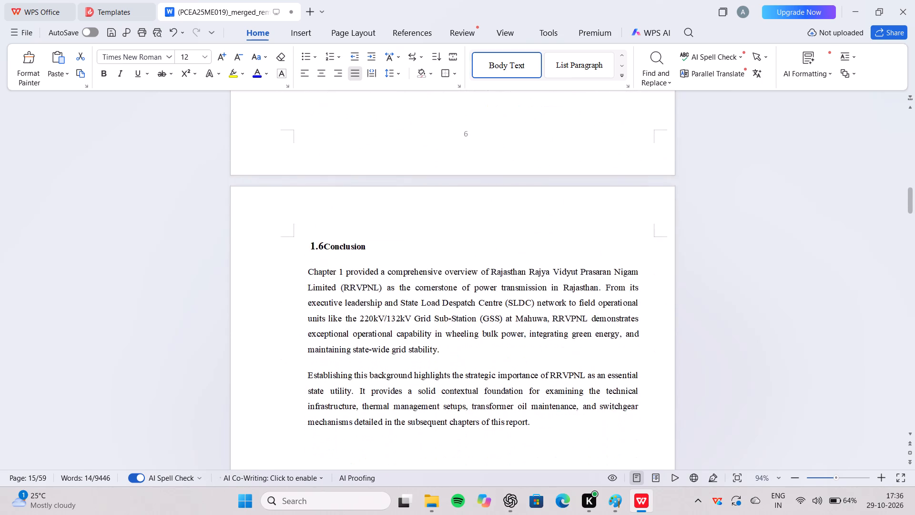
scroll(181, 283, "down", 1)
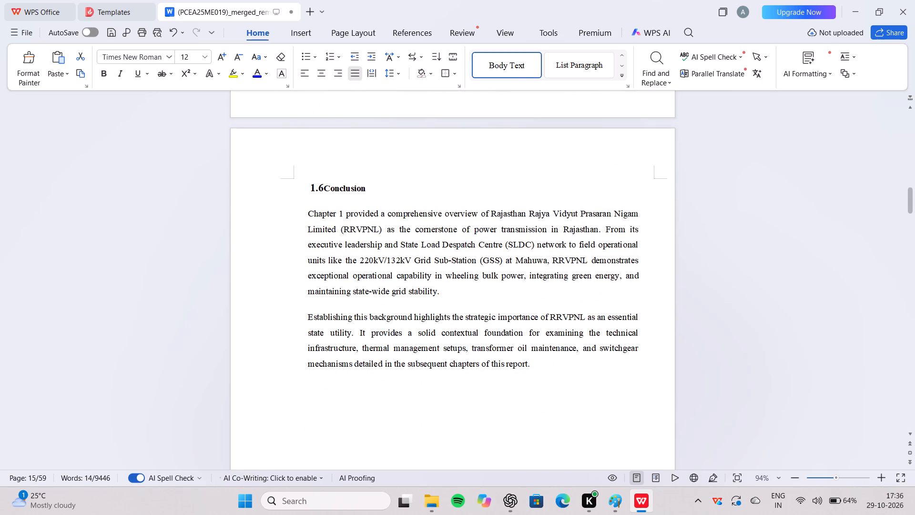
left_click(324, 185)
key("space")
left_click_drag(324, 185, 345, 187)
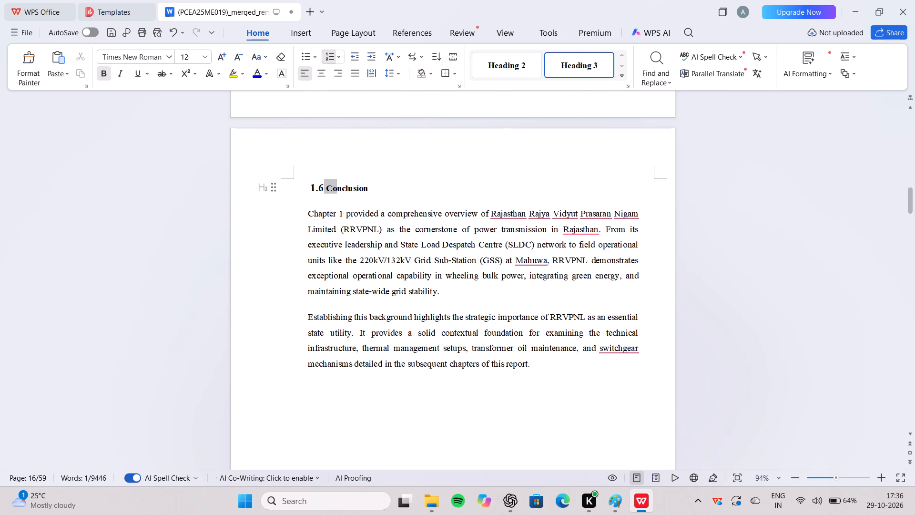
left_click_drag(345, 187, 373, 185)
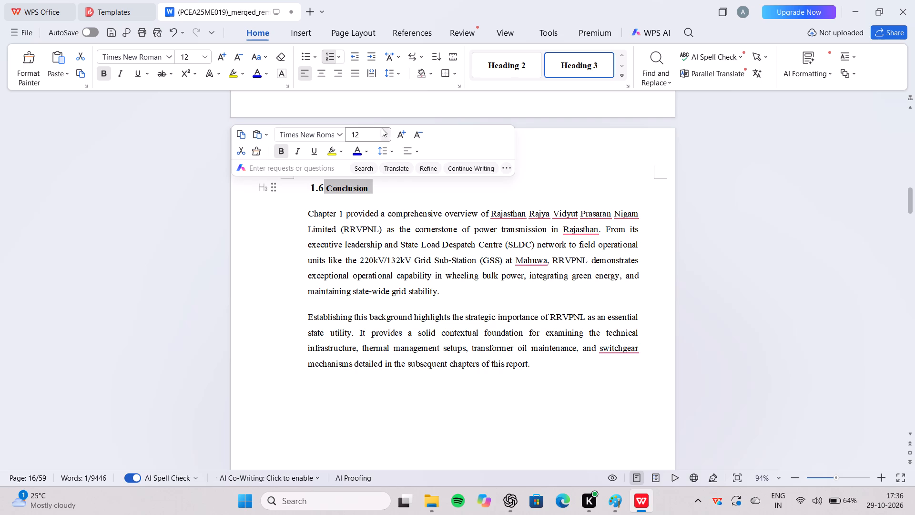
left_click(383, 128)
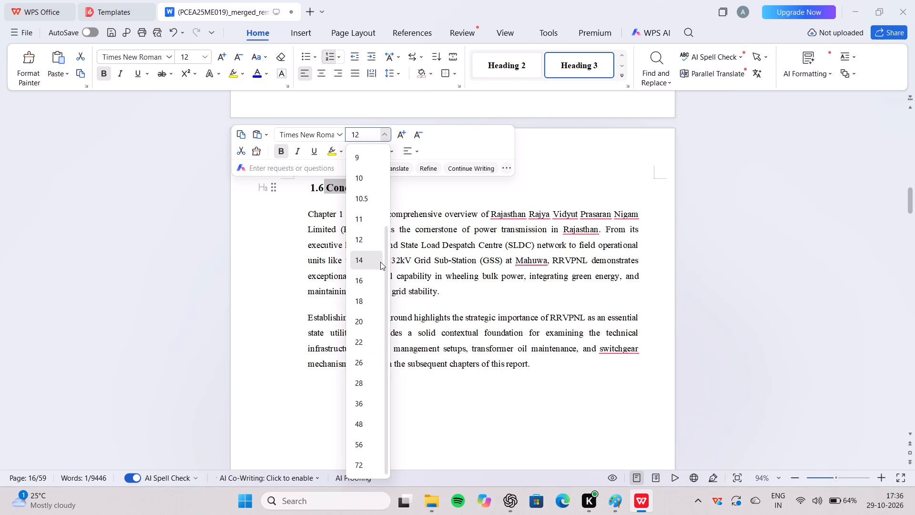
left_click(380, 262)
left_click(200, 272)
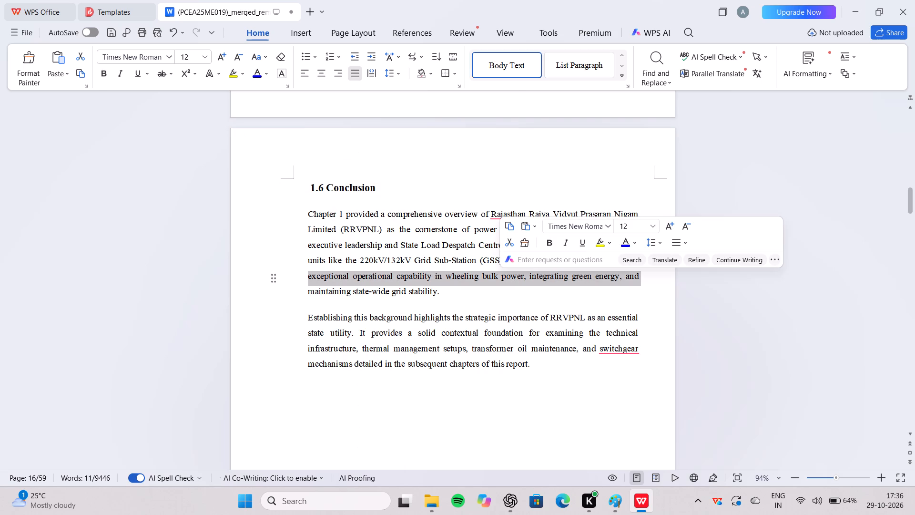
Shift the number of the 2.1 Introduction to Substation Infrastructure heading slightly to the left and clear the selection.
scroll(271, 272, "down", 8)
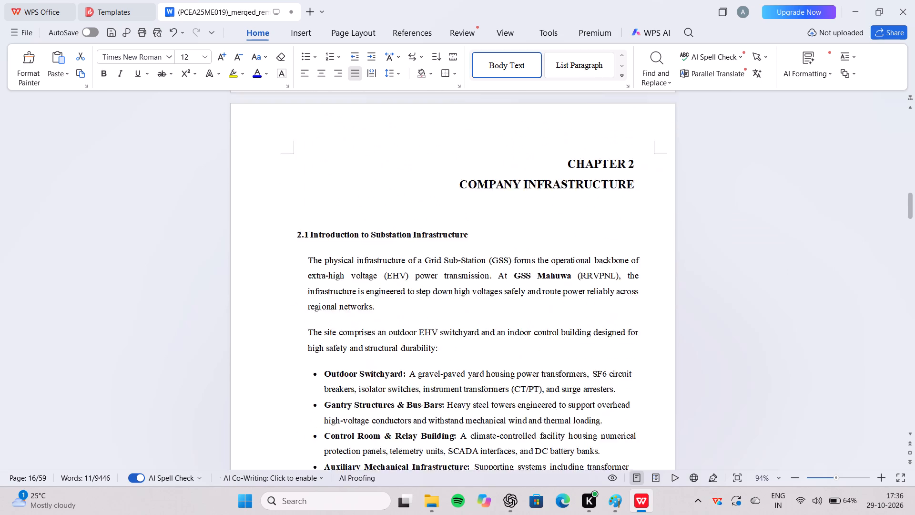
scroll(271, 272, "down", 1)
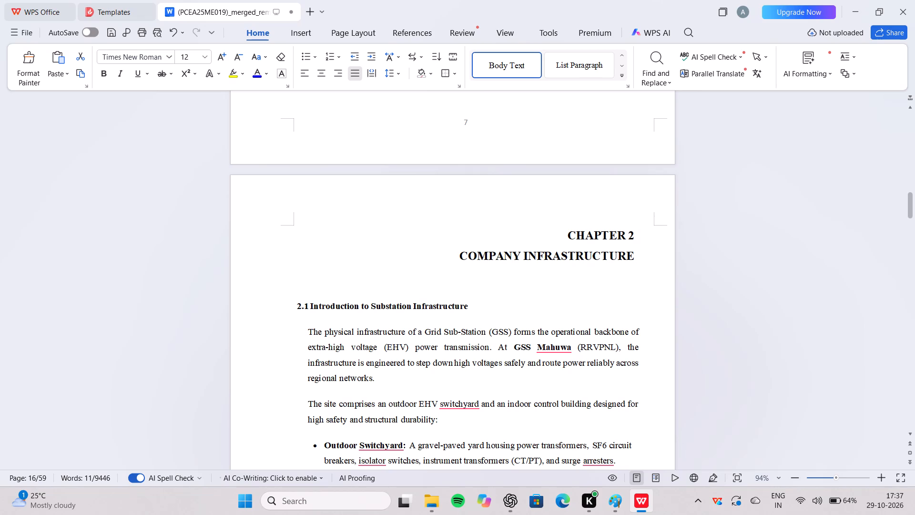
left_click(309, 303)
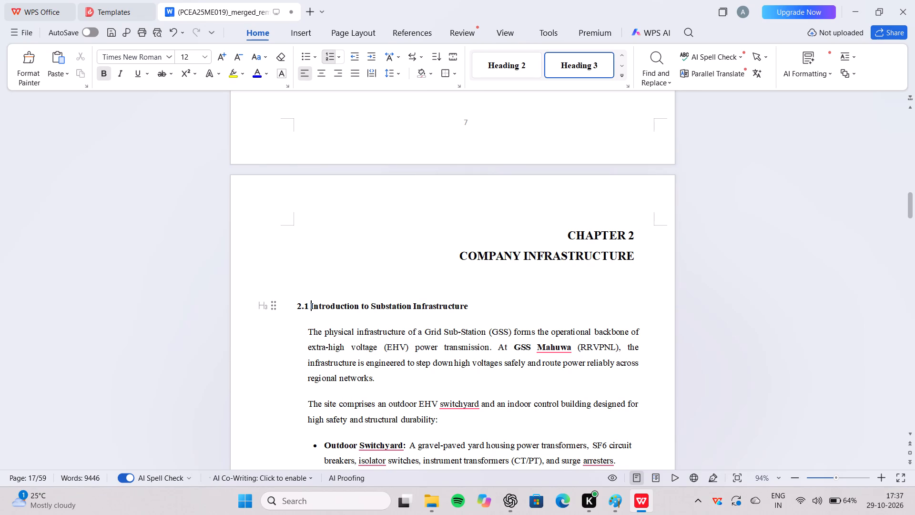
left_click_drag(298, 302, 361, 296)
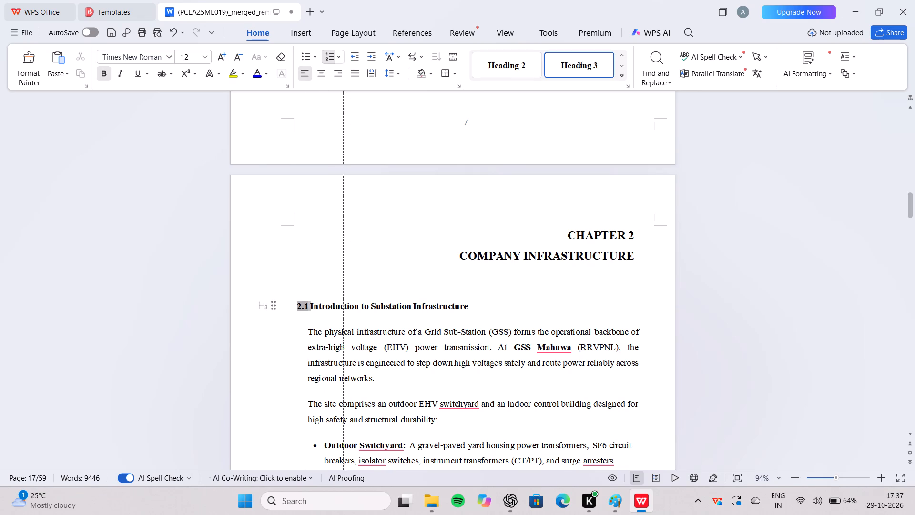
left_click_drag(361, 296, 259, 310)
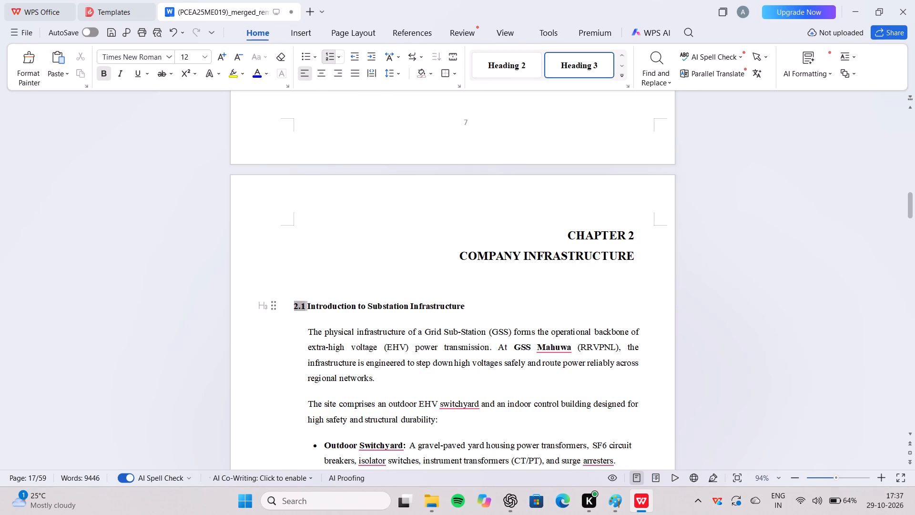
left_click(210, 312)
left_click(211, 333)
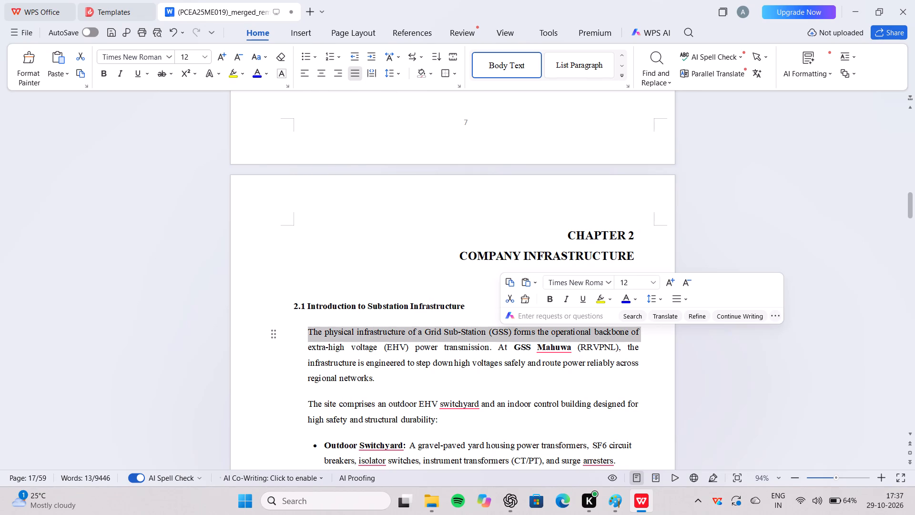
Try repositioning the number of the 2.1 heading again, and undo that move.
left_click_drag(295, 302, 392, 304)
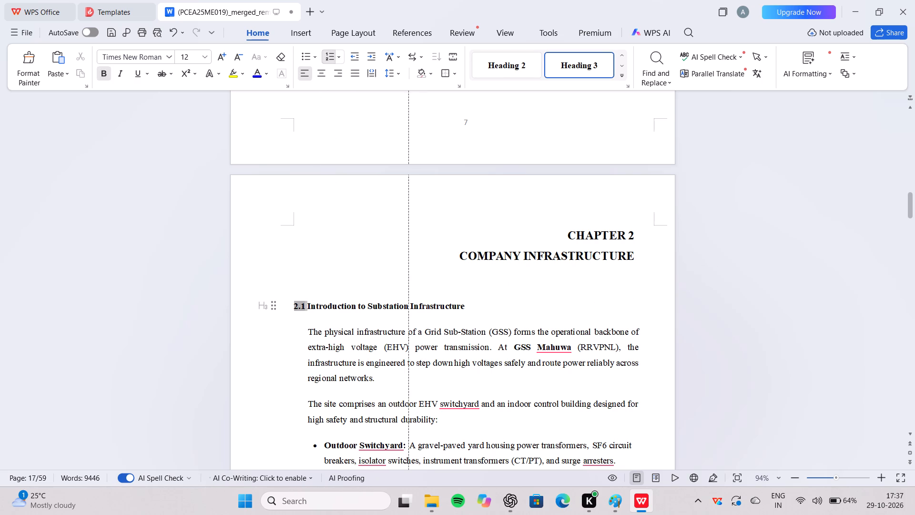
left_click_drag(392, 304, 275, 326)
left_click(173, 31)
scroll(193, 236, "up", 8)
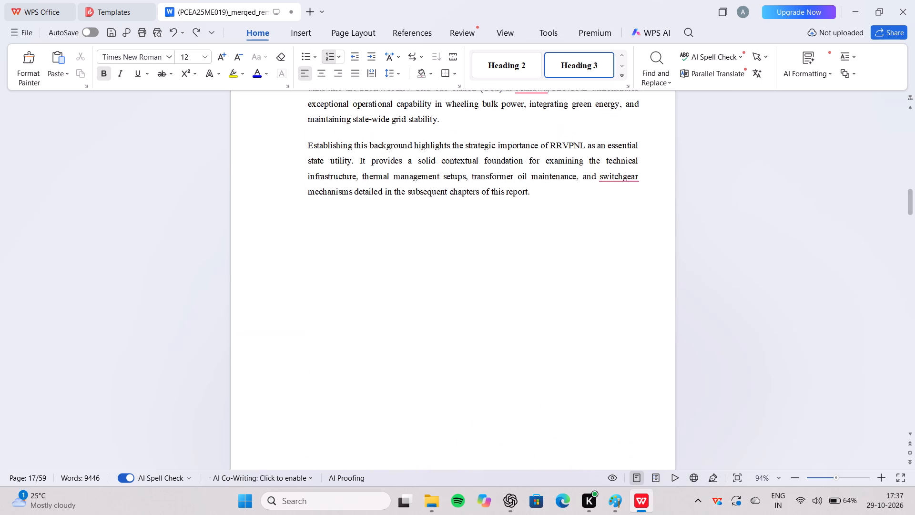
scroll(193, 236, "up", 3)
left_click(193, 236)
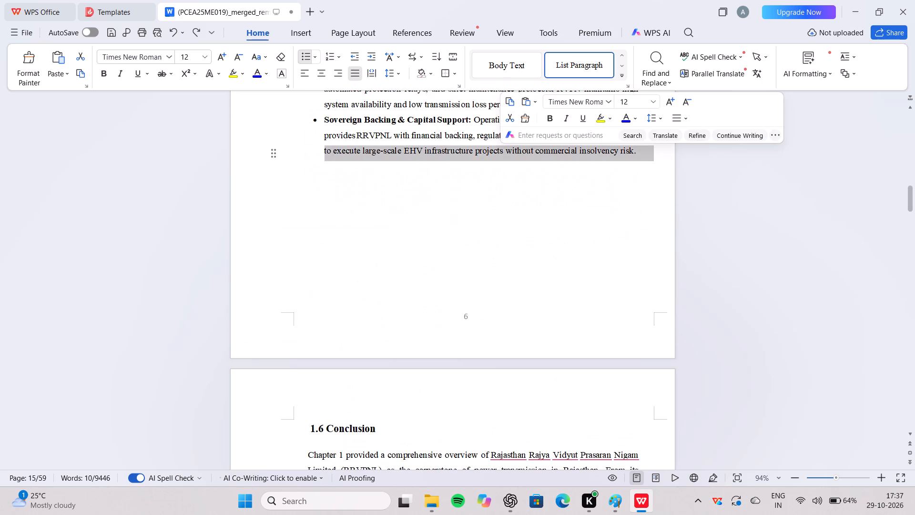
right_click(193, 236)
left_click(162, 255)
Set the title Introduction to Substation Infrastructure in the 2.1 heading to font size 14.
scroll(162, 255, "down", 9)
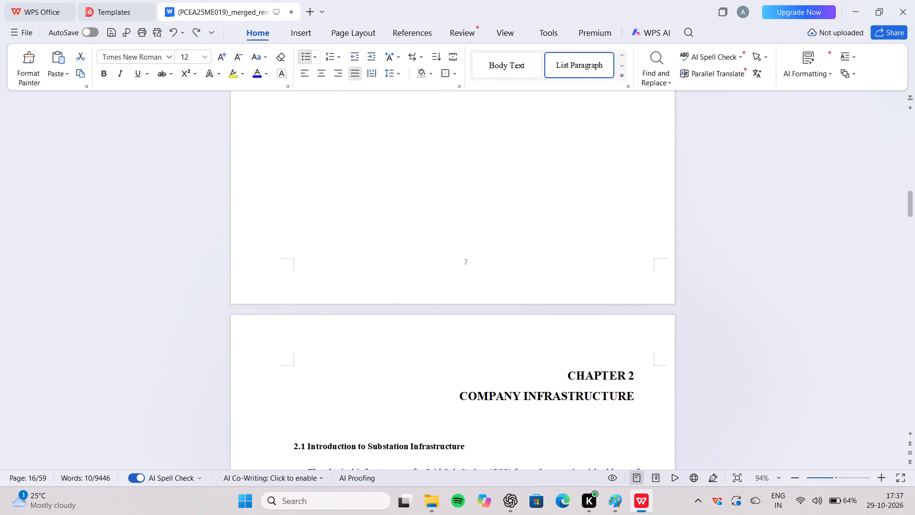
left_click_drag(307, 446, 311, 446)
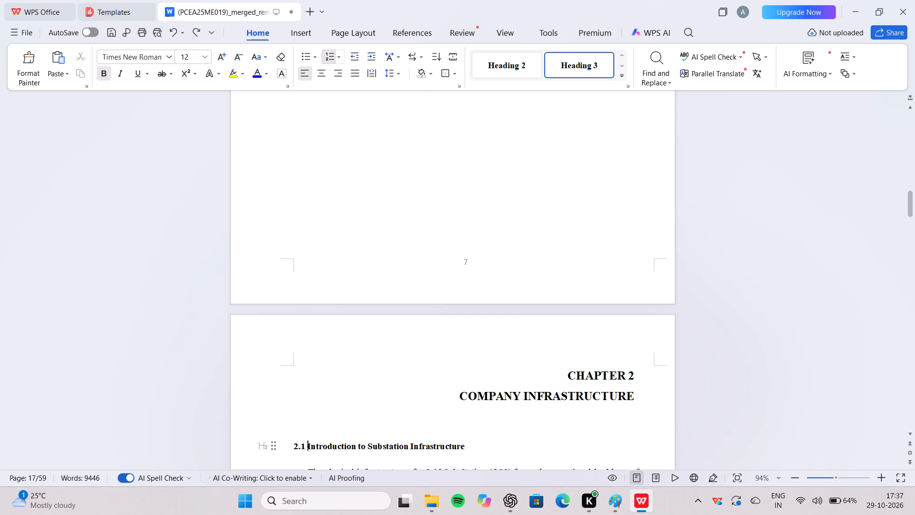
left_click_drag(311, 446, 454, 445)
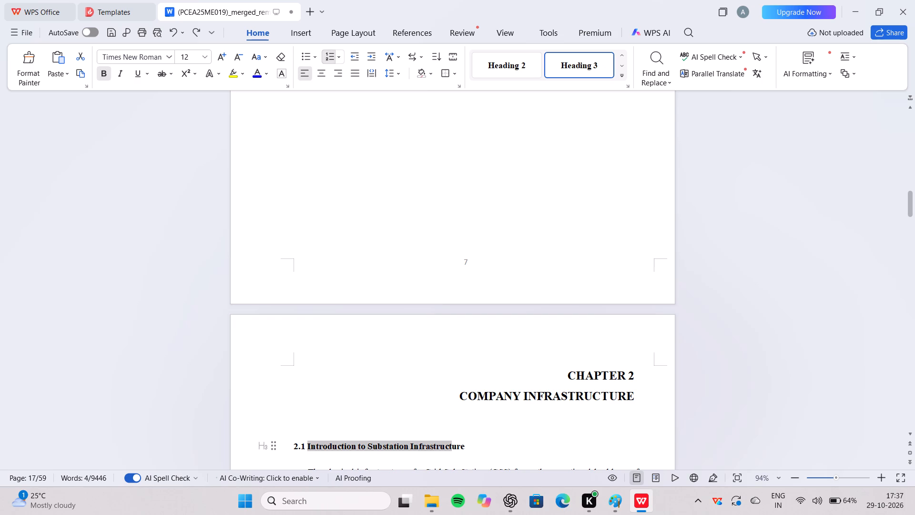
left_click_drag(454, 445, 464, 443)
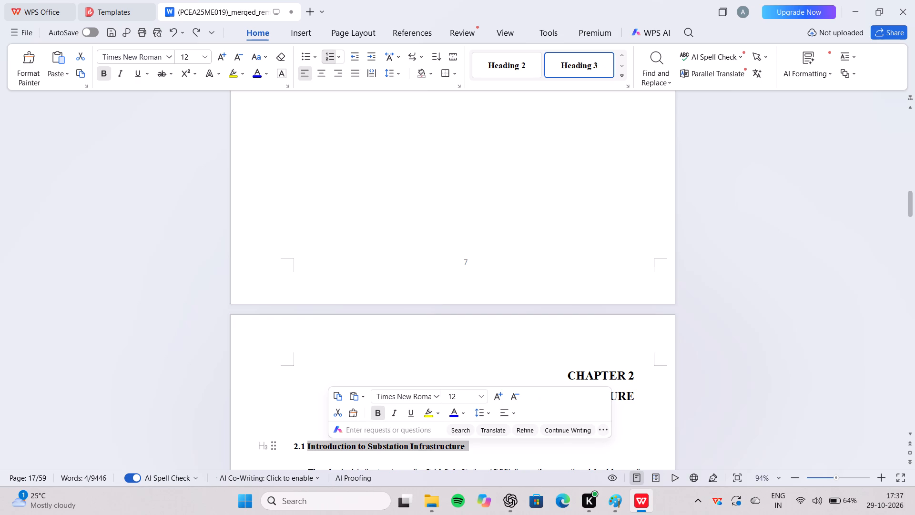
left_click(485, 398)
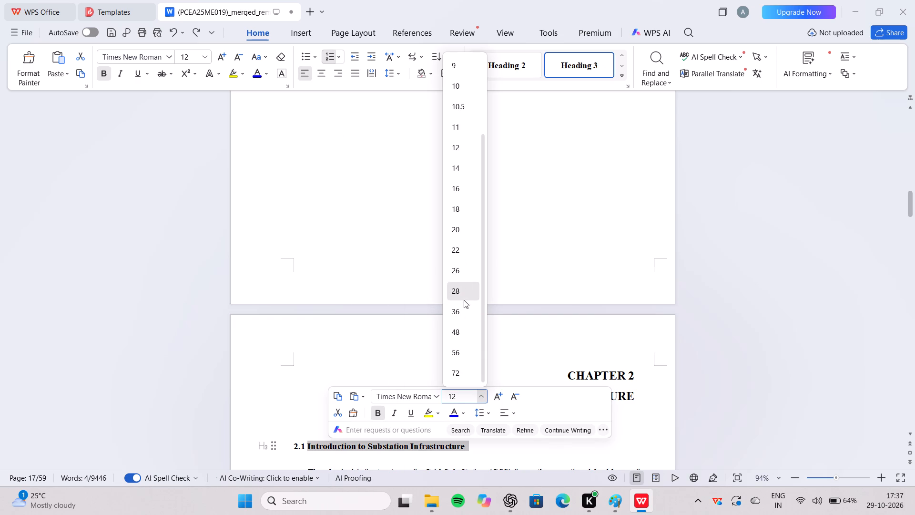
left_click(455, 165)
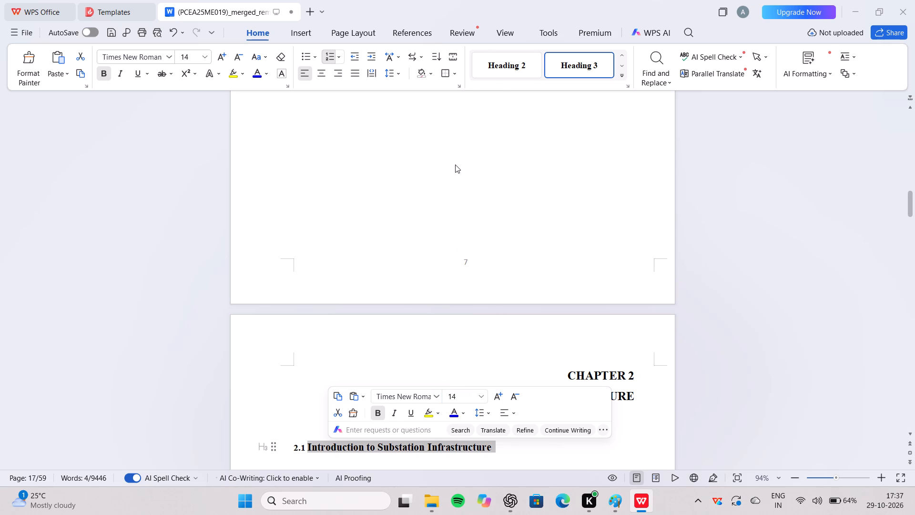
left_click(712, 347)
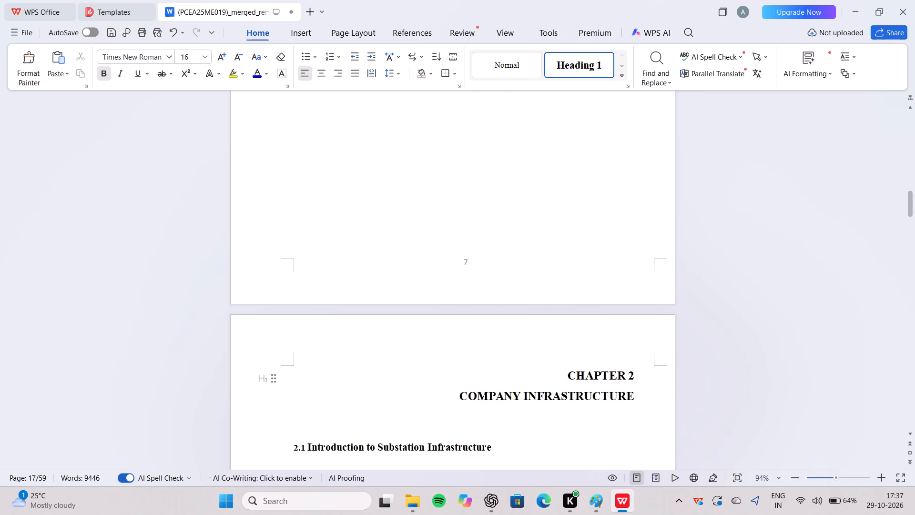
Join the Chapter 2 heading into one left-aligned line reading "CHAPTER 2: COMPANY INFRASTRUCTURE", adding a colon and extra space after the number.
left_click(560, 377)
key("BackSpace")
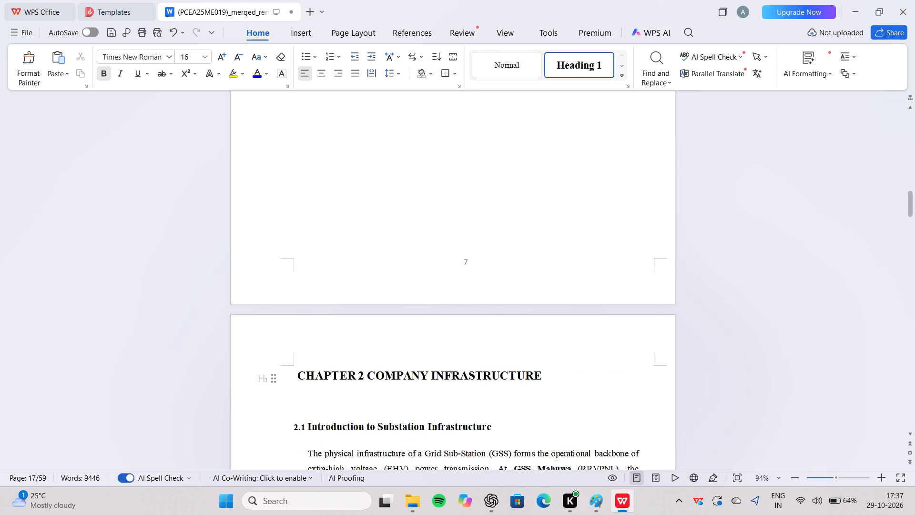
left_click(366, 376)
key("shift+colon")
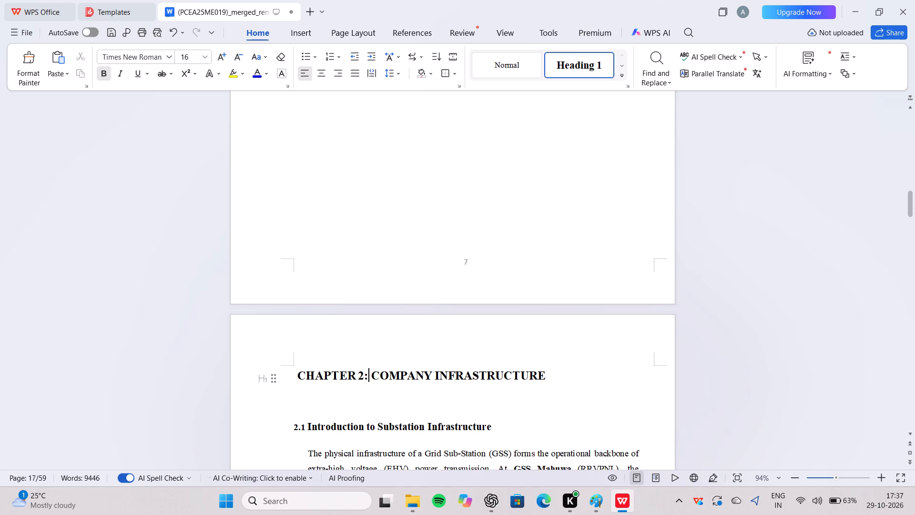
key("space")
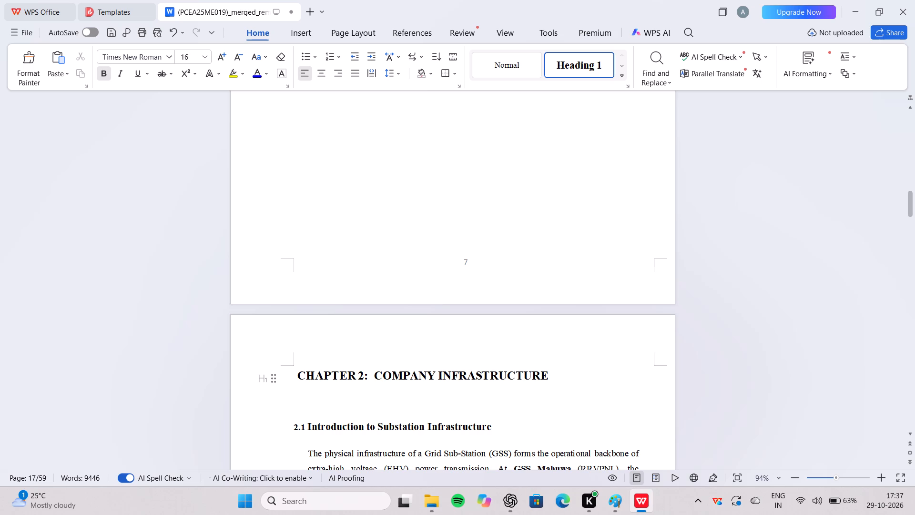
key("BackSpace")
key("minus")
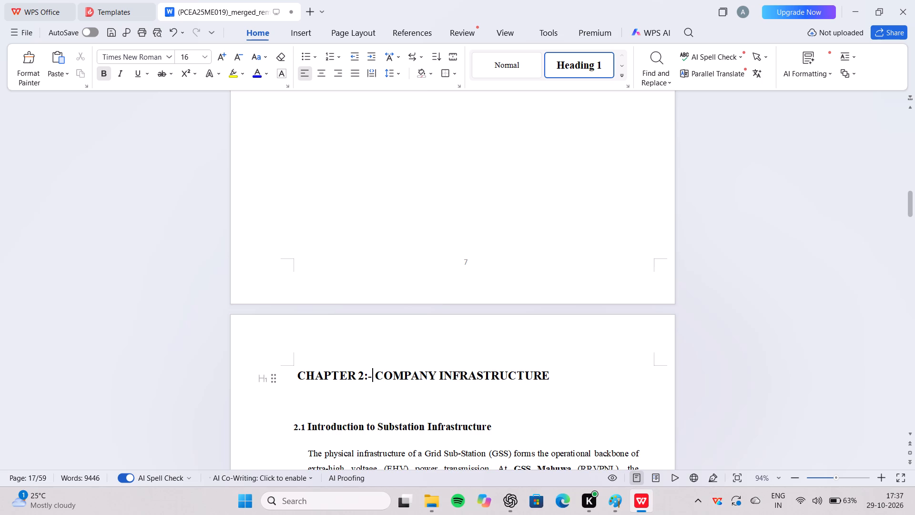
key("BackSpace")
key("space")
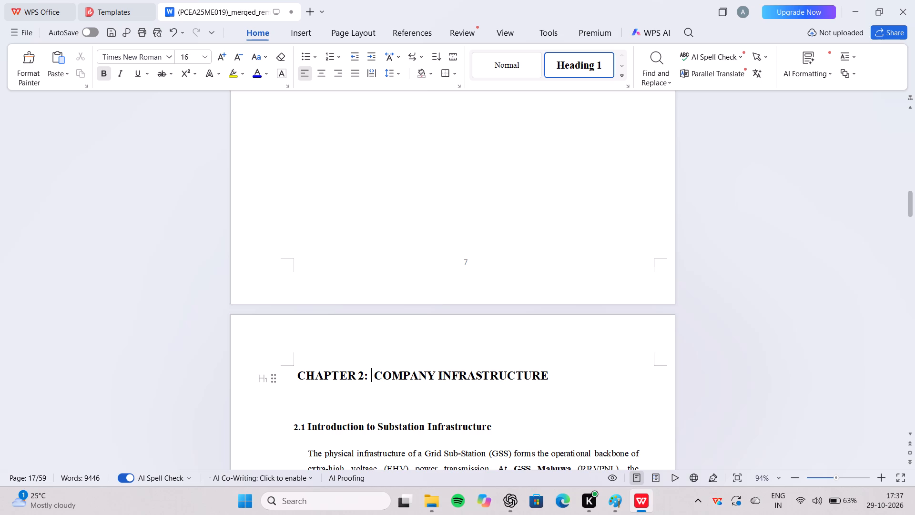
Examine the heading layout on the 2.1, 2.2 and 1.6 Conclusion pages, dismissing the network notice.
scroll(583, 358, "down", 11)
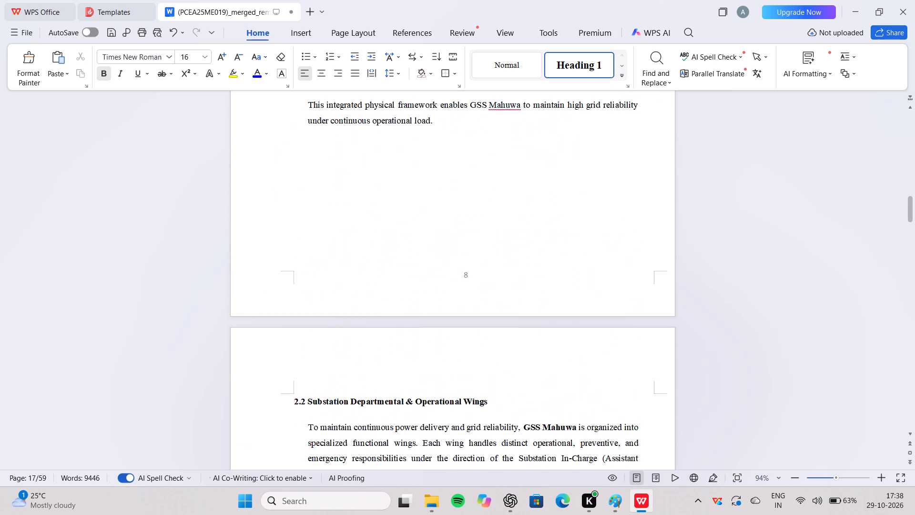
scroll(583, 358, "down", 1)
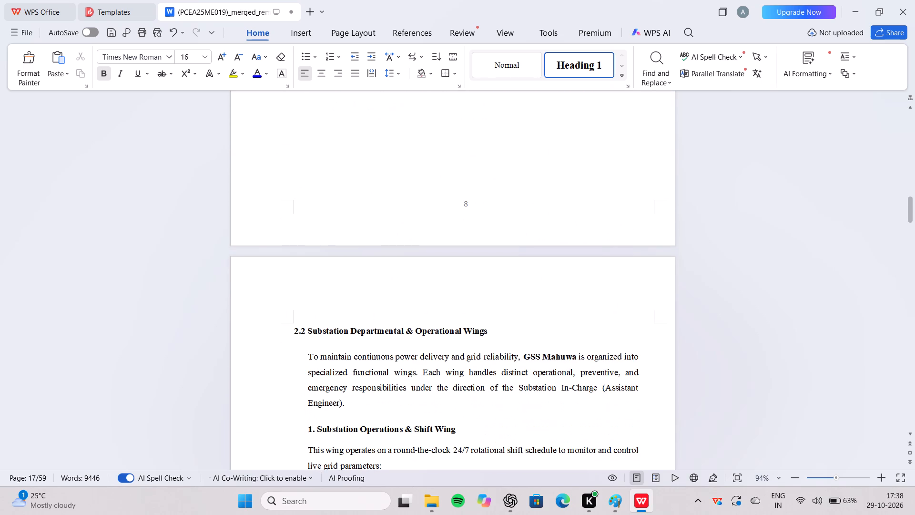
scroll(583, 358, "up", 5)
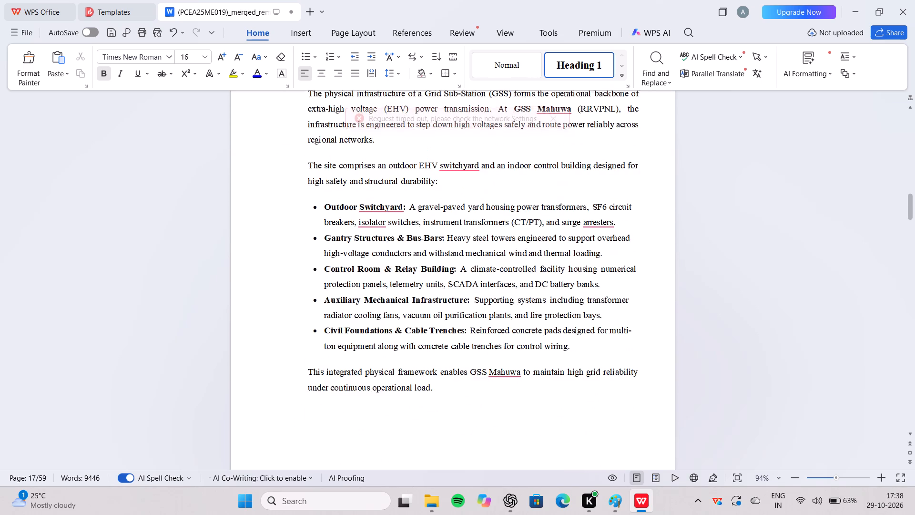
scroll(583, 358, "right", 1)
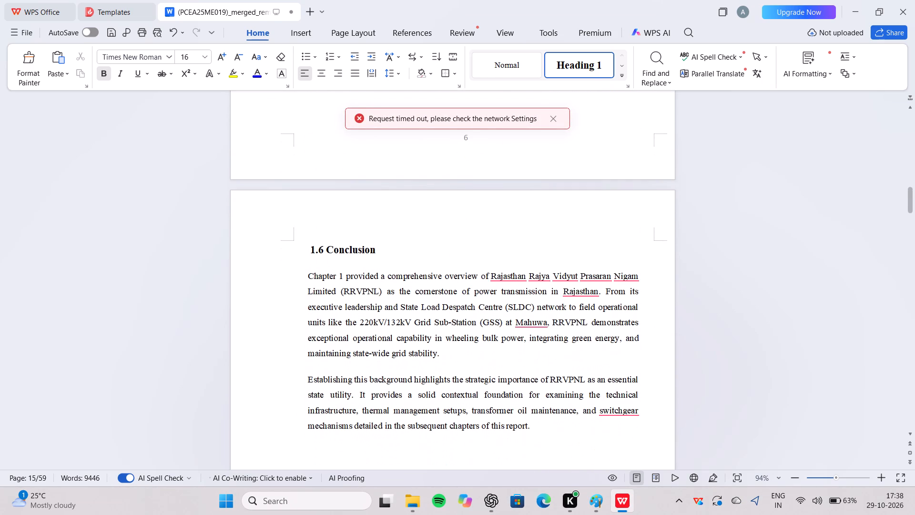
left_click(556, 116)
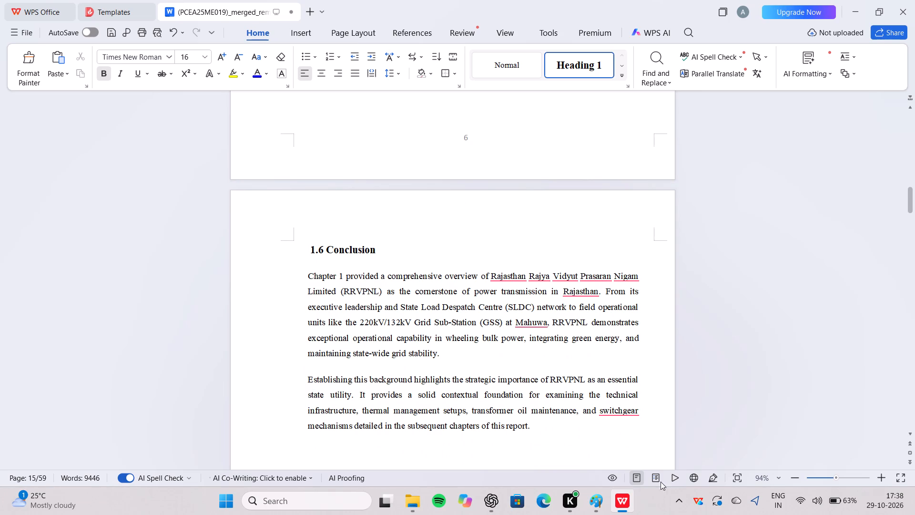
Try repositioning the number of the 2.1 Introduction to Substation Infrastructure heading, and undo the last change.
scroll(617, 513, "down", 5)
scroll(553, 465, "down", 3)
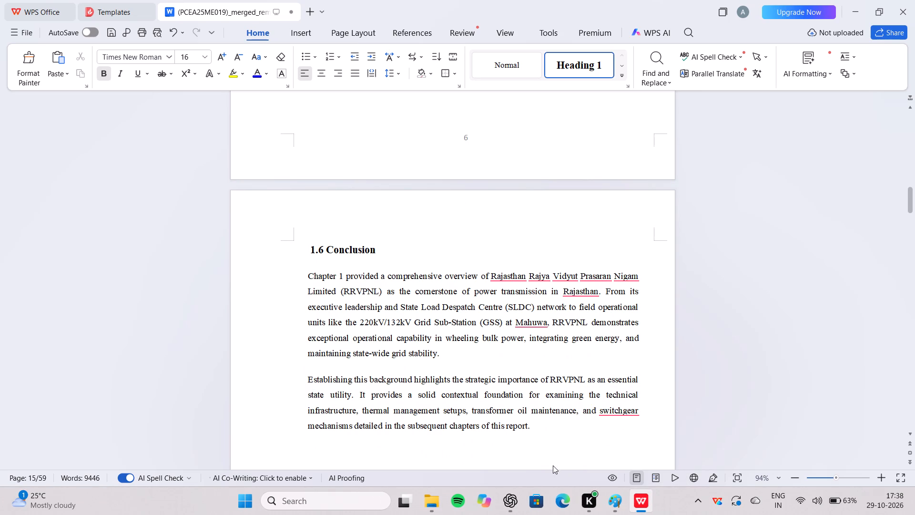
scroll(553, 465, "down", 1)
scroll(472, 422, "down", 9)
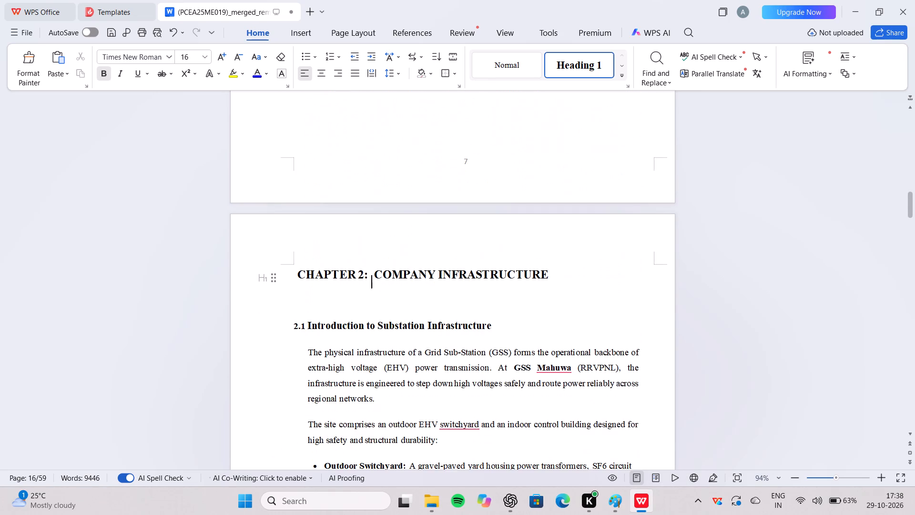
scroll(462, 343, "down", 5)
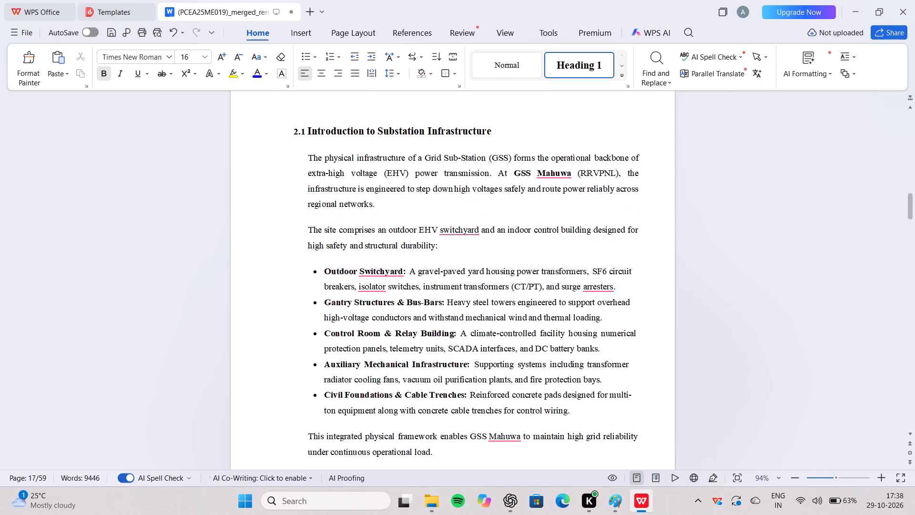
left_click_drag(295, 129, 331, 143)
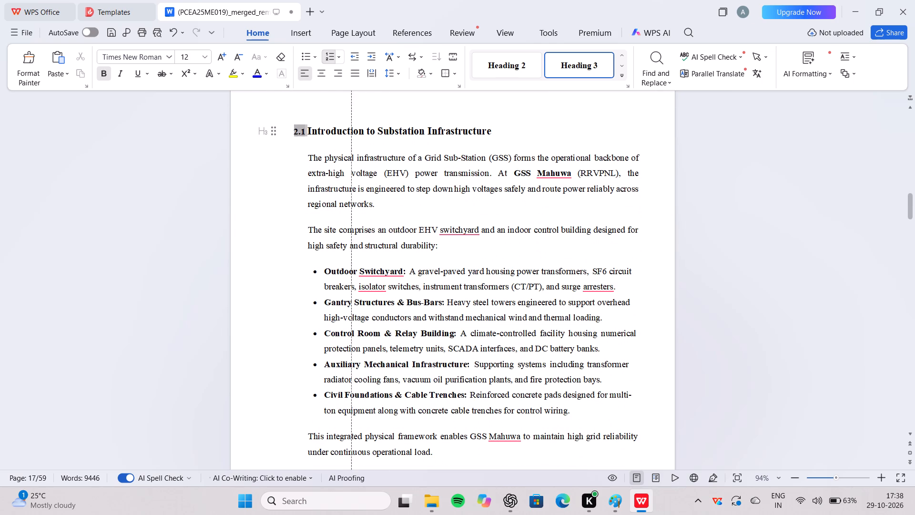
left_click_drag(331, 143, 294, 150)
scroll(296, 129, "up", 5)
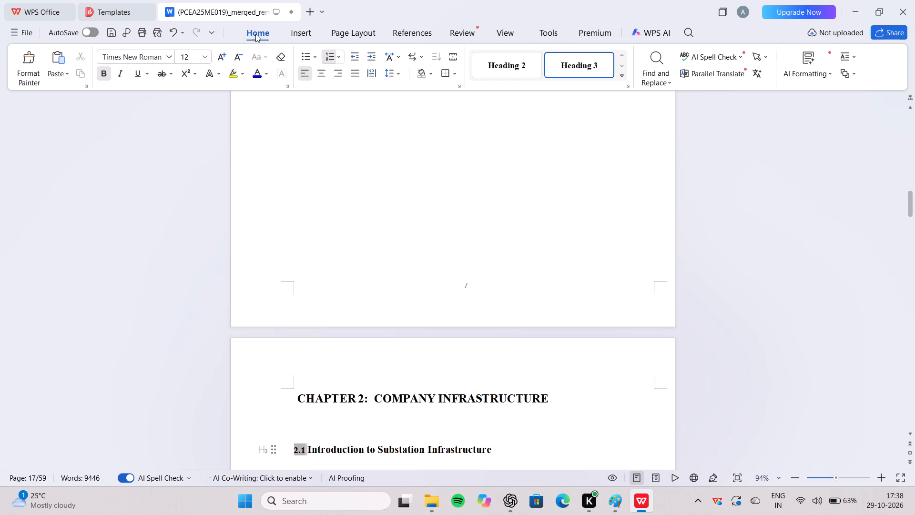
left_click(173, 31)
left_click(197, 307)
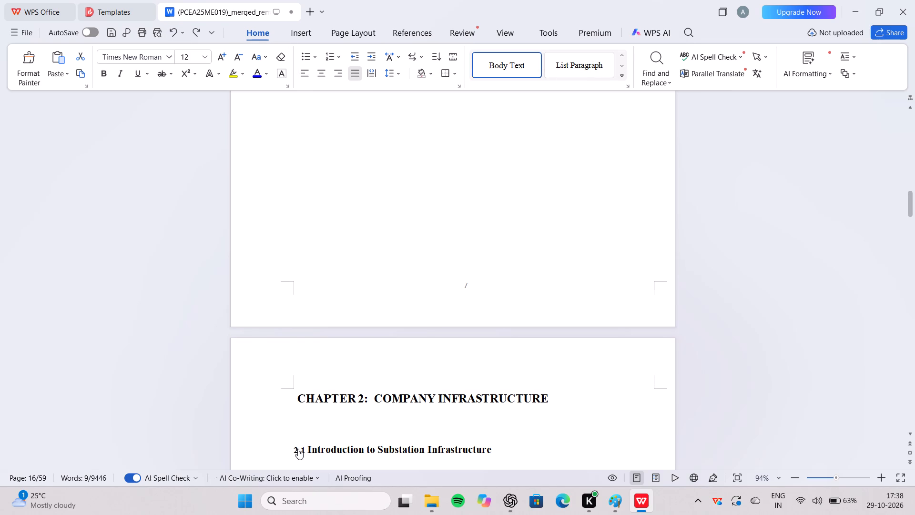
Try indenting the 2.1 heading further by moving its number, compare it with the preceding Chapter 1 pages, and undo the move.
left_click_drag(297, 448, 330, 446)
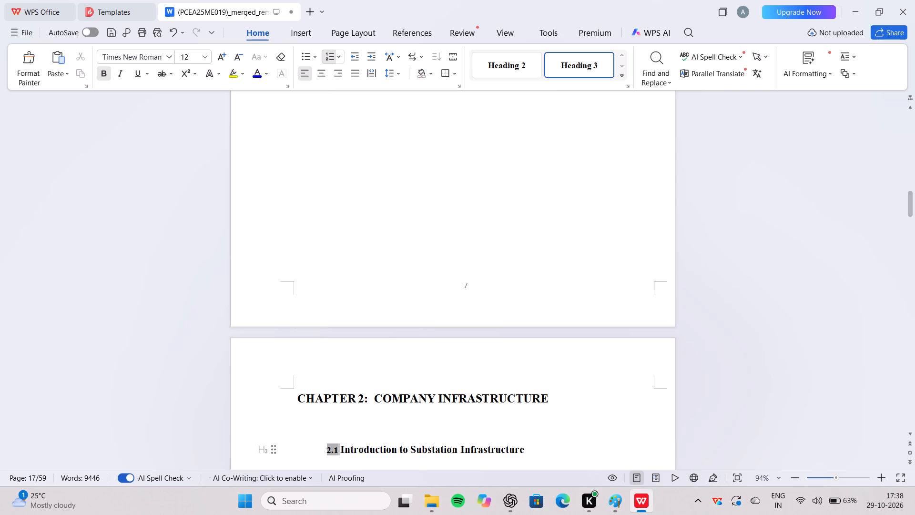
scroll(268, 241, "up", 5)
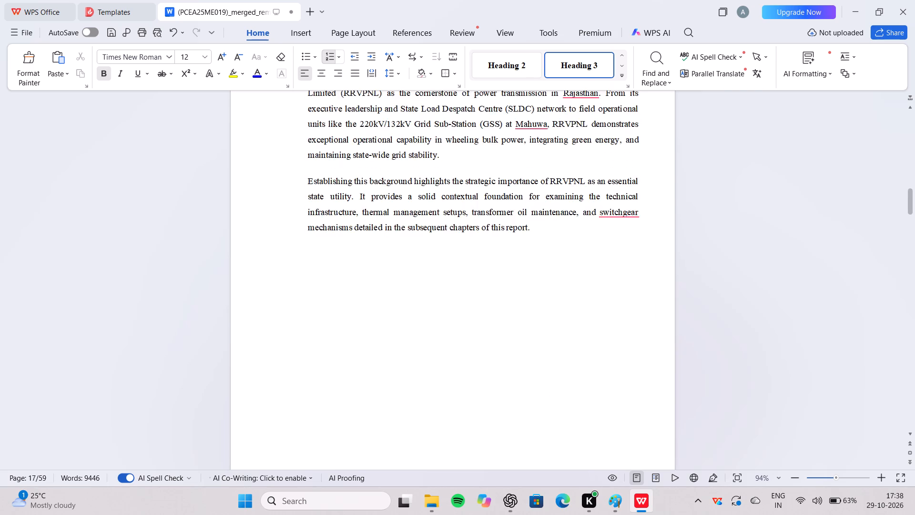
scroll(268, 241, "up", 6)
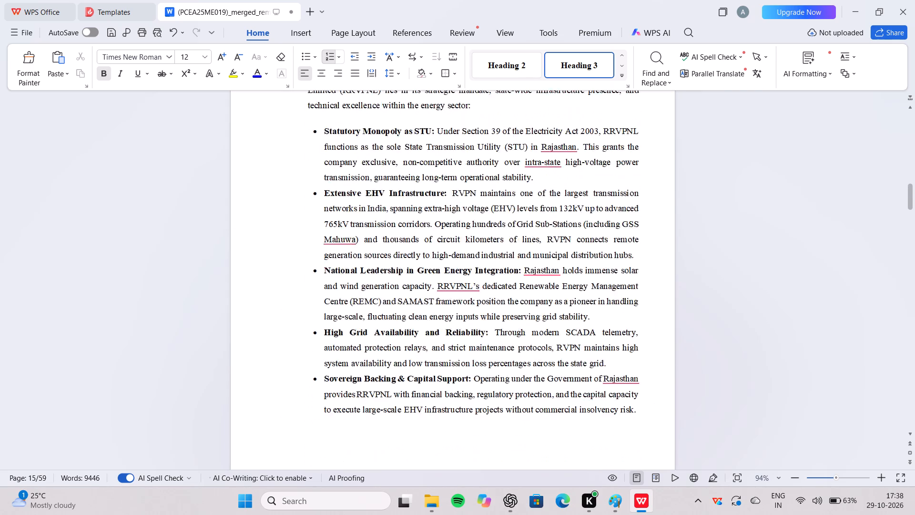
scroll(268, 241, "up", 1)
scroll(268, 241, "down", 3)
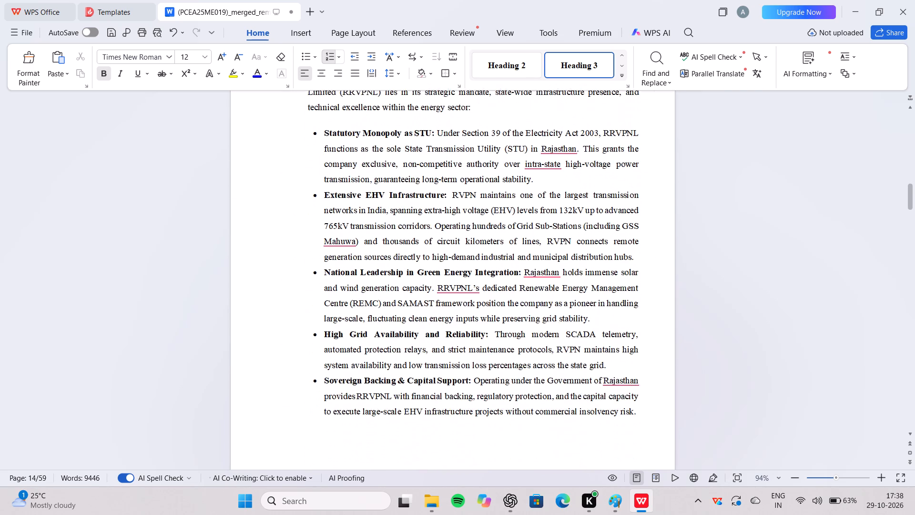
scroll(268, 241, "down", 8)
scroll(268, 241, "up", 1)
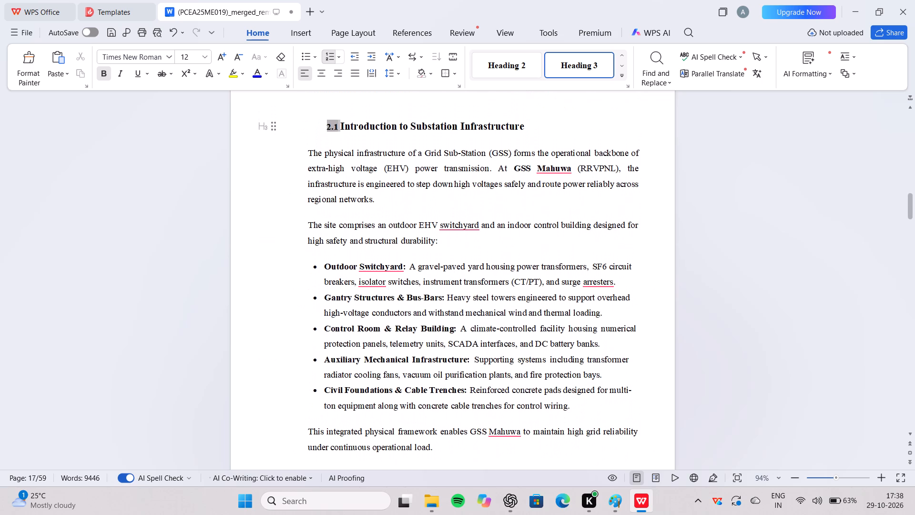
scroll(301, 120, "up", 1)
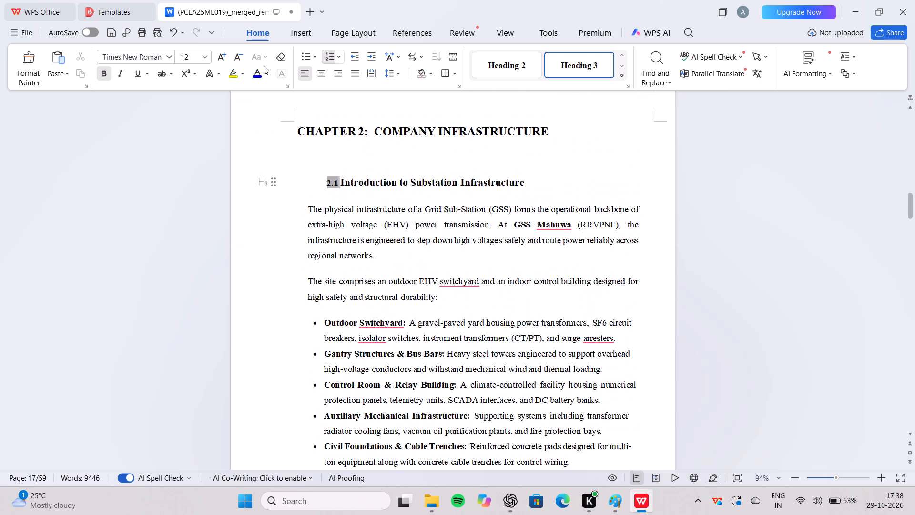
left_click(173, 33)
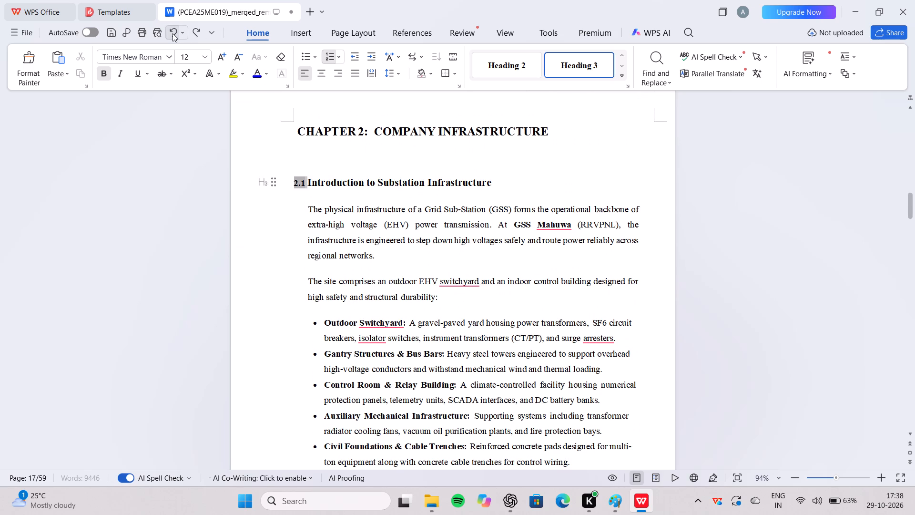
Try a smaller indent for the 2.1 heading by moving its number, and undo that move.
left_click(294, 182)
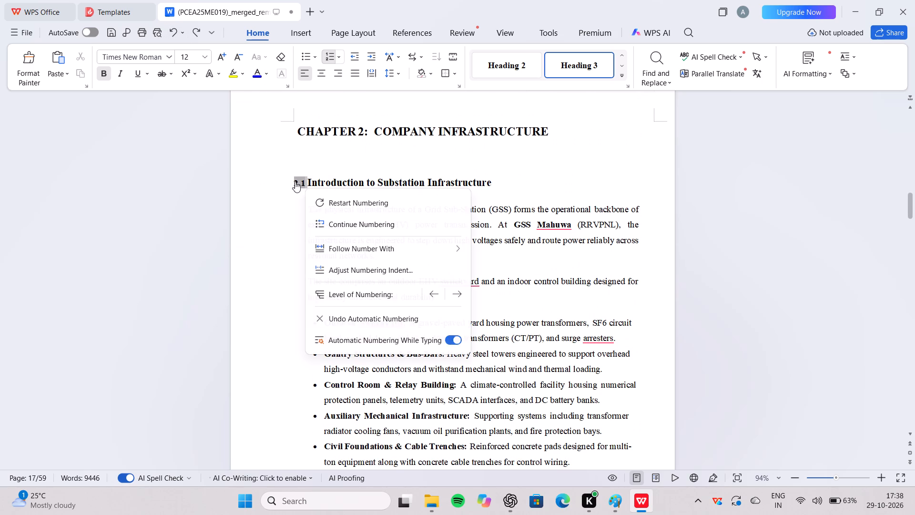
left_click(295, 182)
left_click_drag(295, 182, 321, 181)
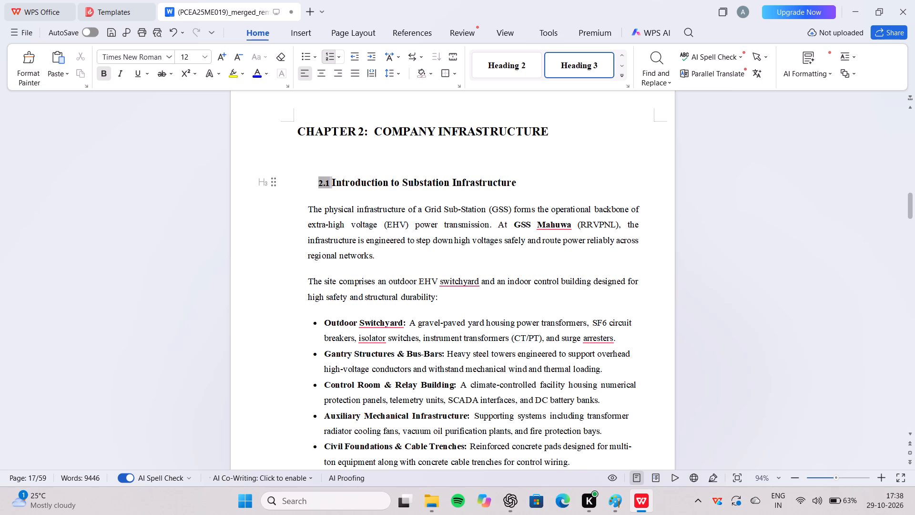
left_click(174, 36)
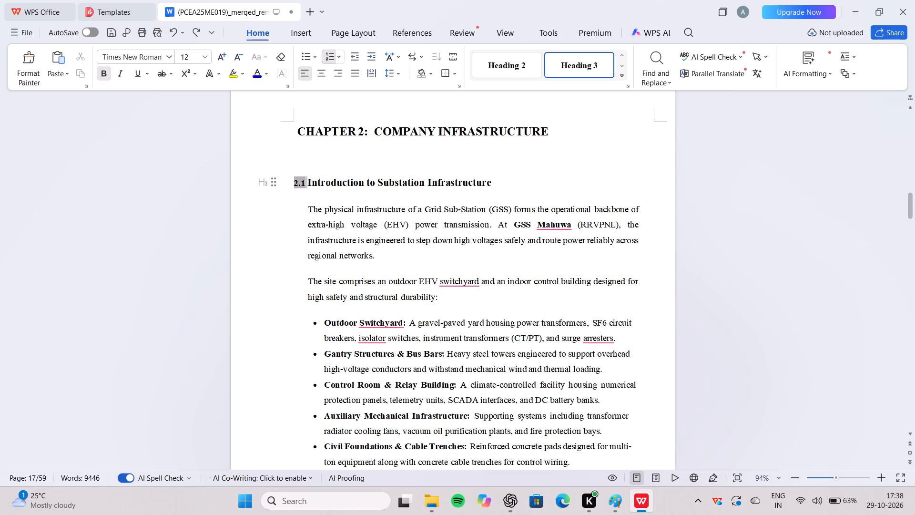
Set the number of the 2.1 Introduction to Substation Infrastructure heading to font size 14, matching its title.
left_click(331, 182)
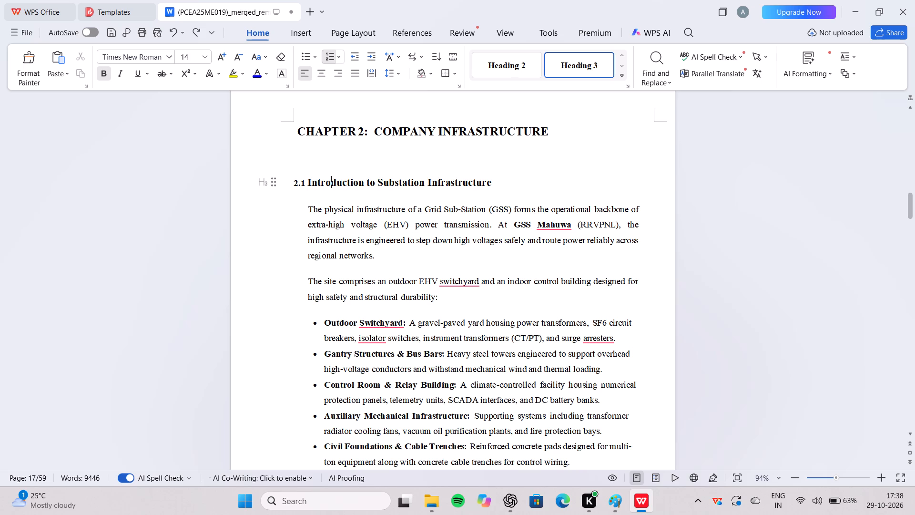
left_click_drag(308, 181, 453, 180)
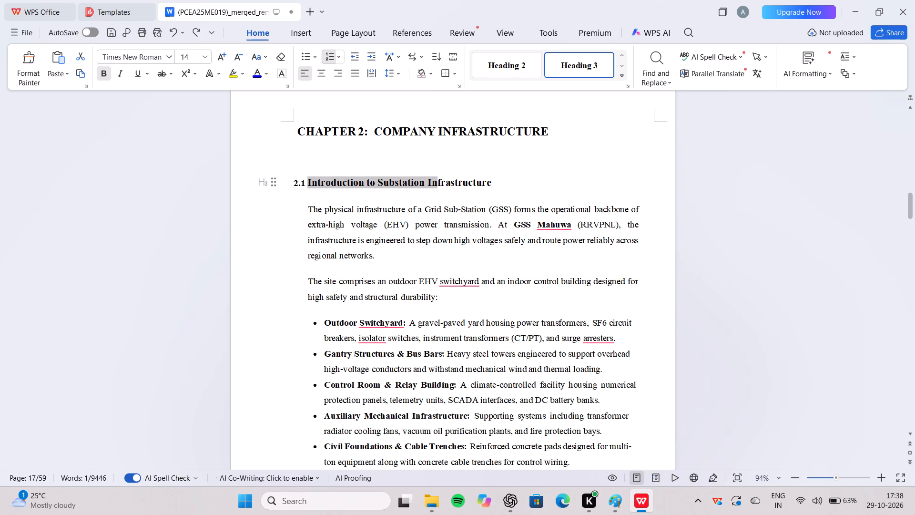
left_click_drag(453, 180, 495, 181)
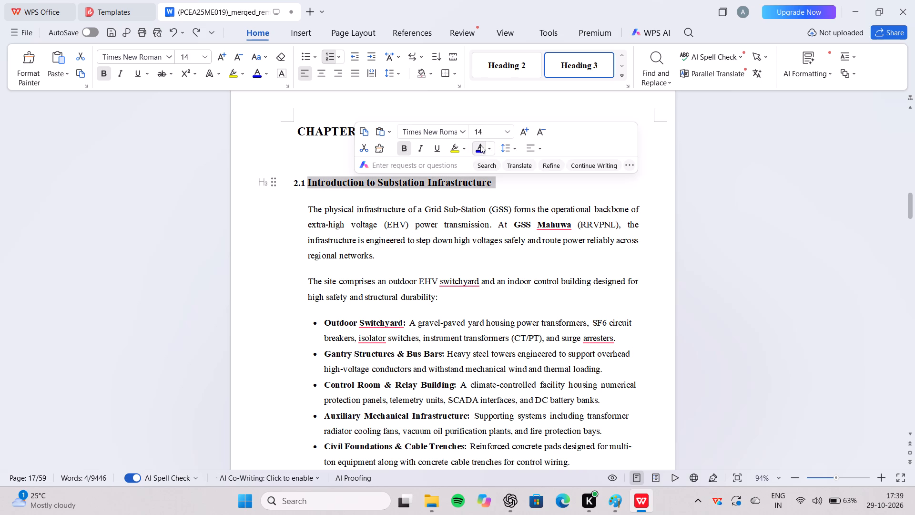
left_click(297, 179)
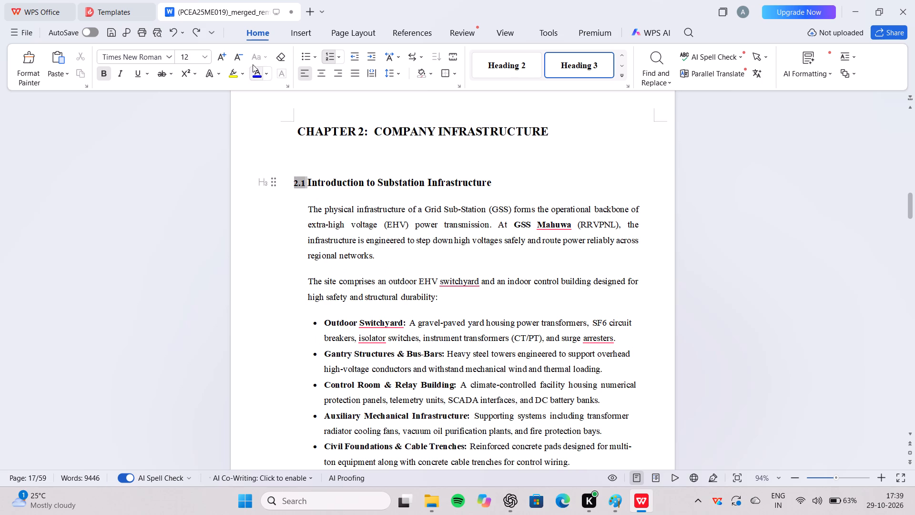
left_click(203, 56)
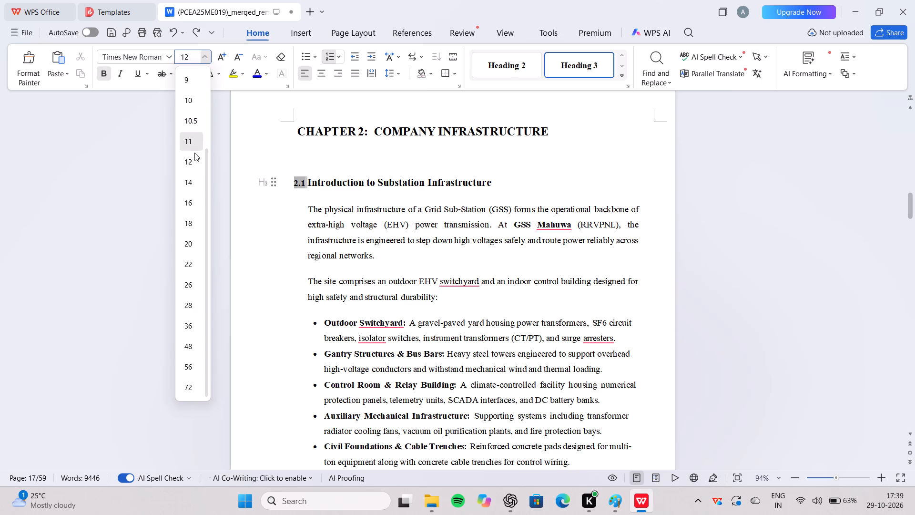
left_click(189, 177)
double_click(189, 177)
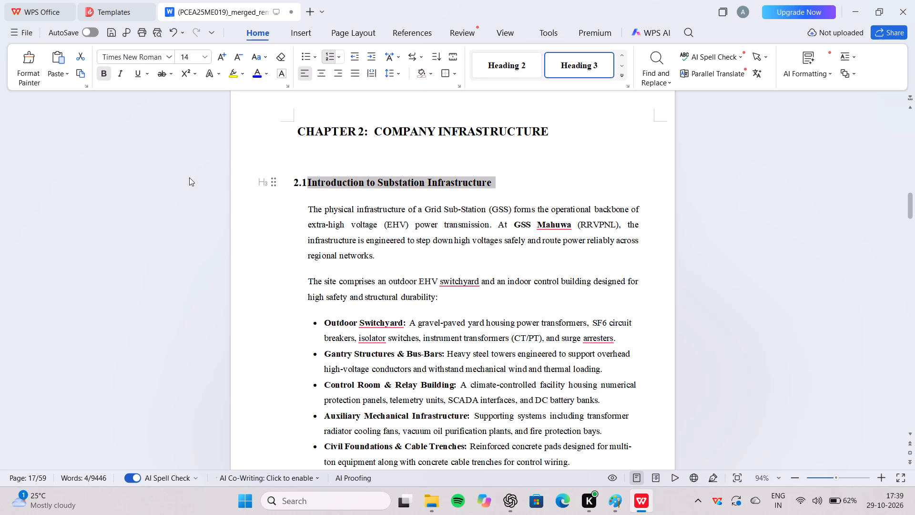
left_click(189, 177)
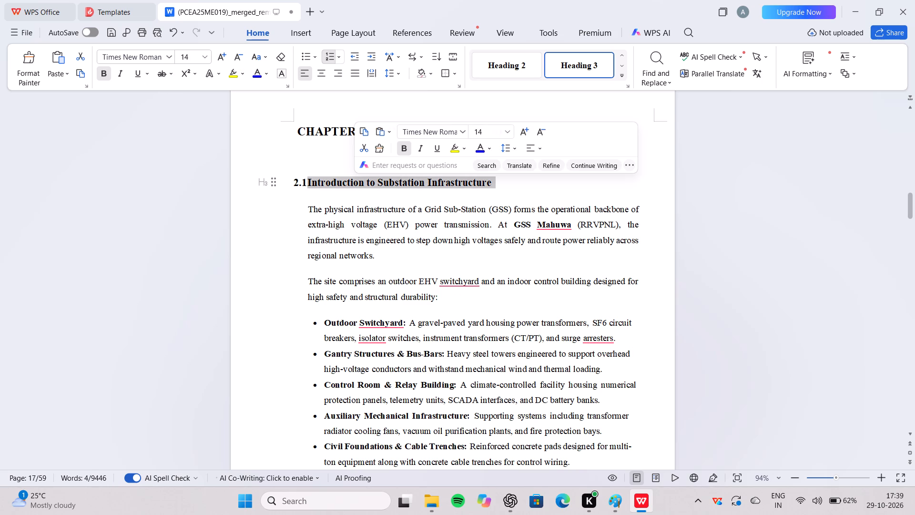
left_click(188, 195)
Set the title Substation Departmental & Operational Wings in the 2.2 heading to font size 14.
scroll(188, 195, "down", 5)
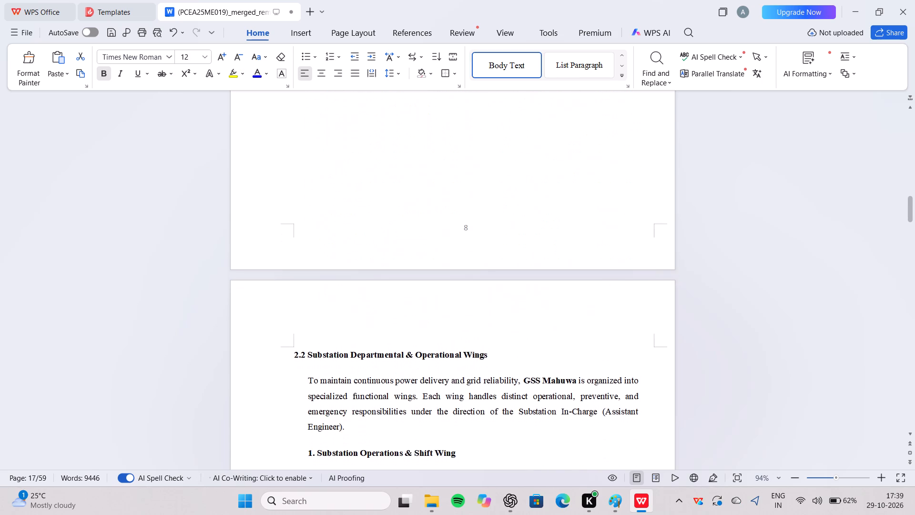
scroll(188, 195, "down", 2)
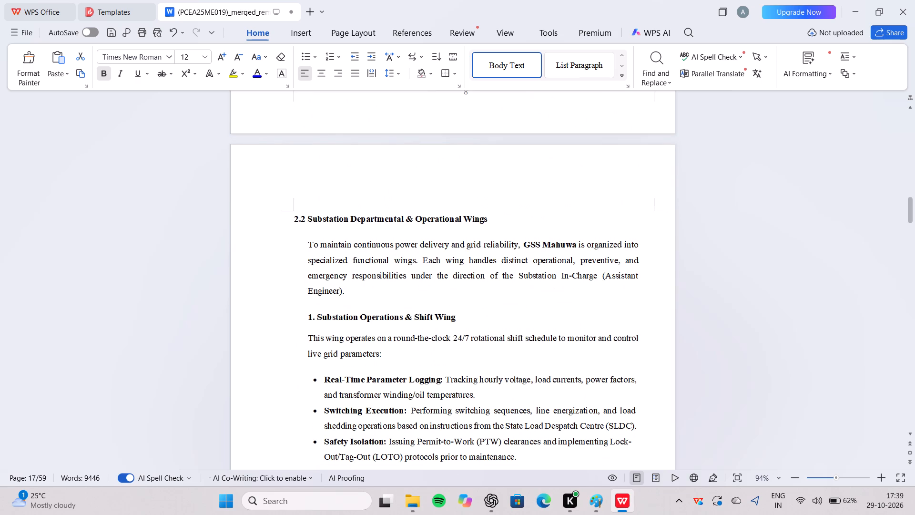
left_click(295, 216)
left_click_drag(295, 216, 303, 216)
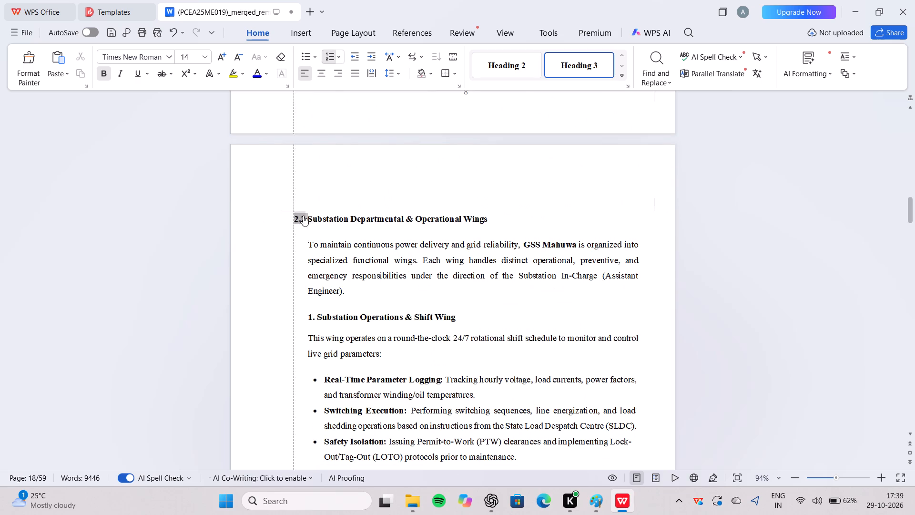
left_click_drag(303, 216, 285, 225)
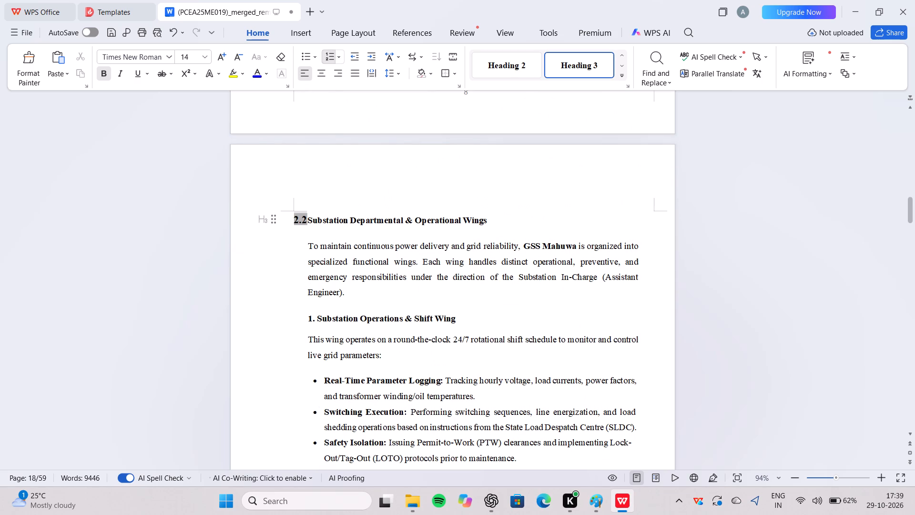
left_click_drag(310, 217, 355, 216)
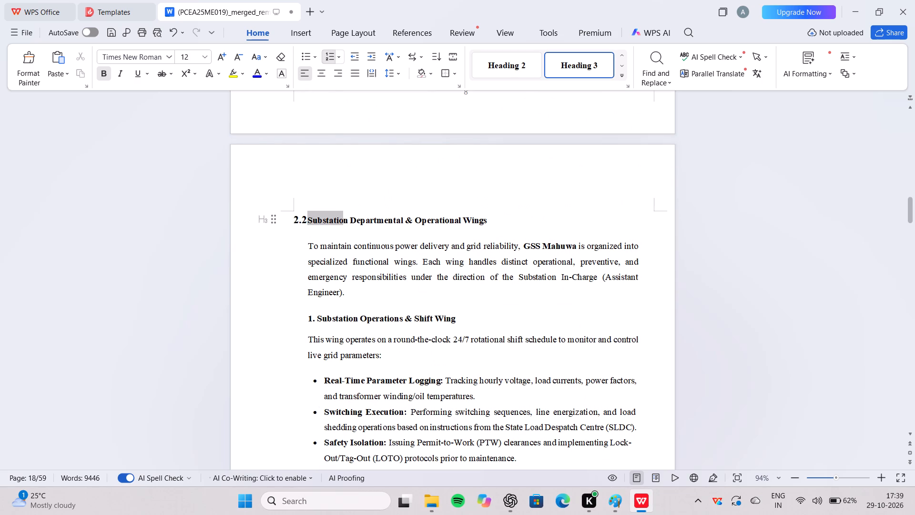
left_click_drag(355, 216, 485, 217)
left_click(494, 164)
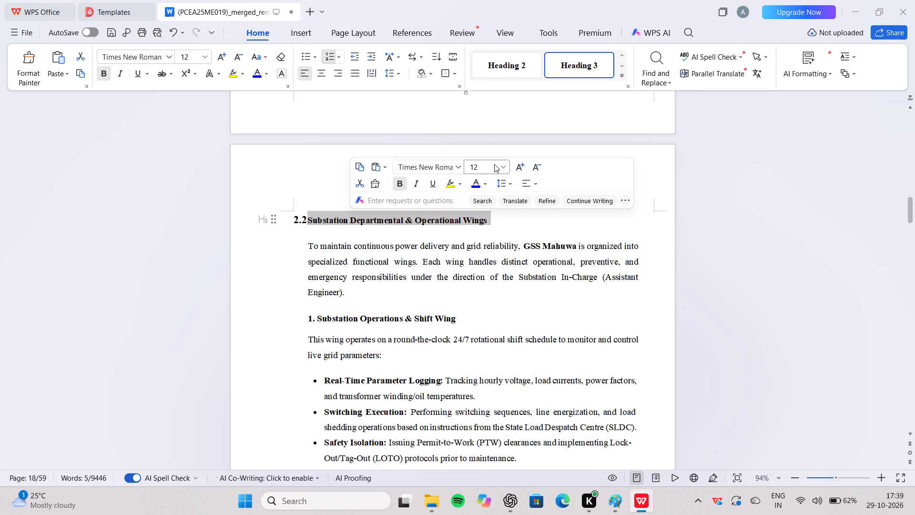
left_click(500, 164)
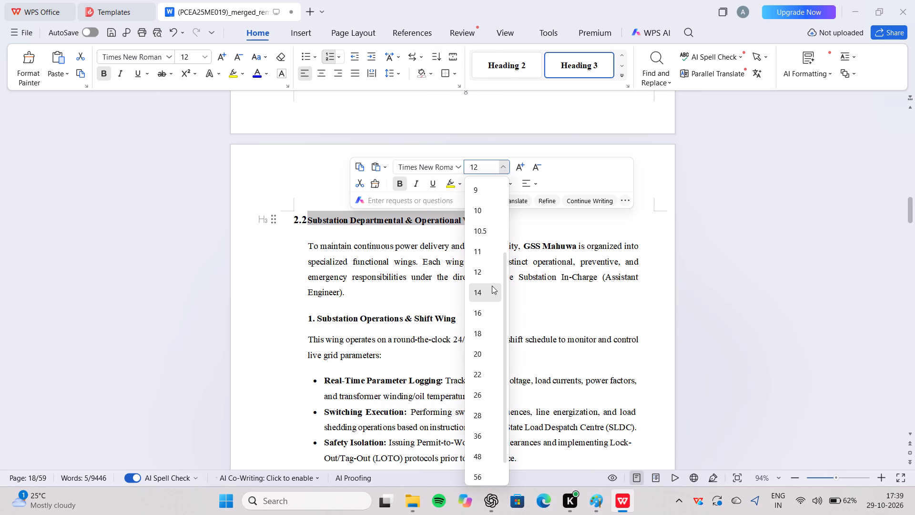
left_click(492, 286)
left_click(202, 311)
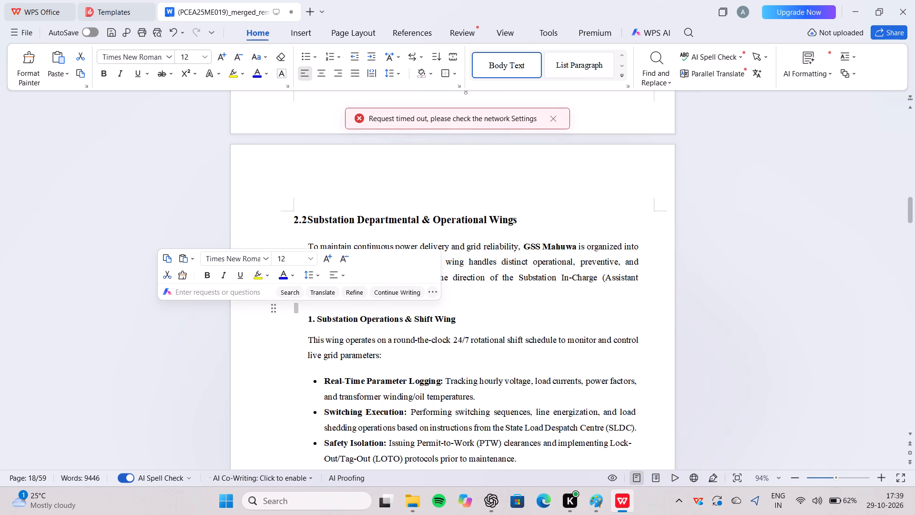
Set the title Protection, Metering & Testing Wing in heading 3 on page 10 to font size 14.
scroll(351, 314, "down", 3)
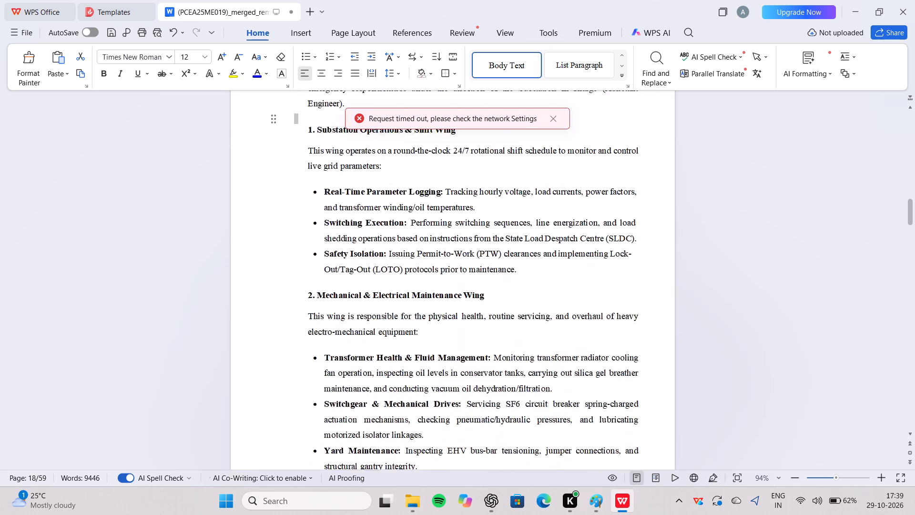
scroll(351, 314, "down", 5)
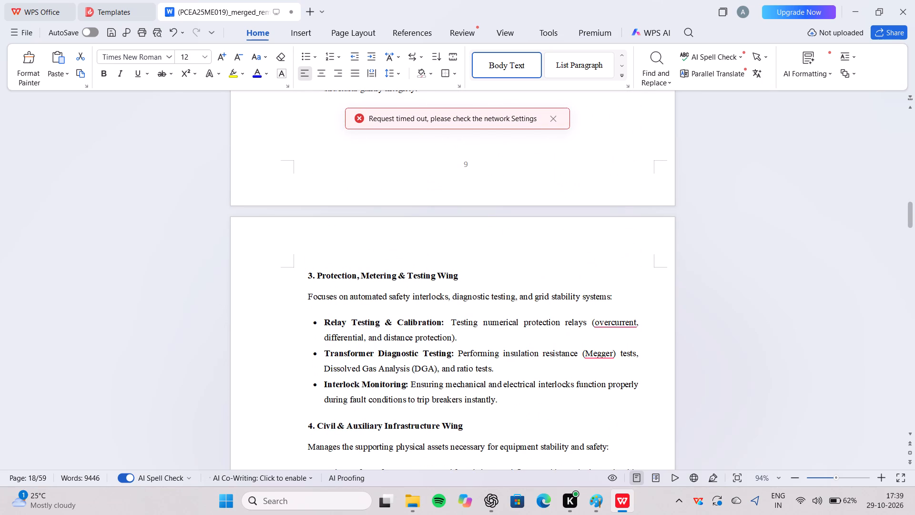
left_click_drag(307, 273, 326, 273)
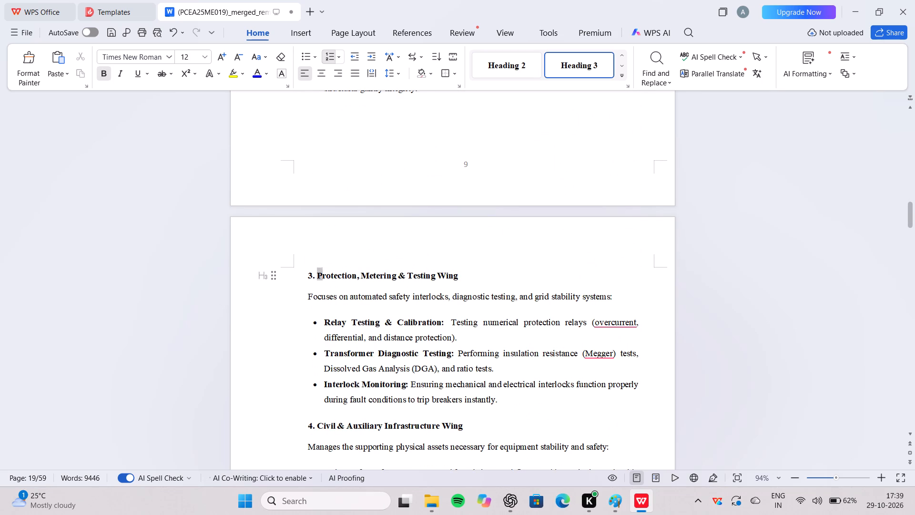
left_click_drag(326, 273, 455, 257)
left_click_drag(455, 257, 469, 258)
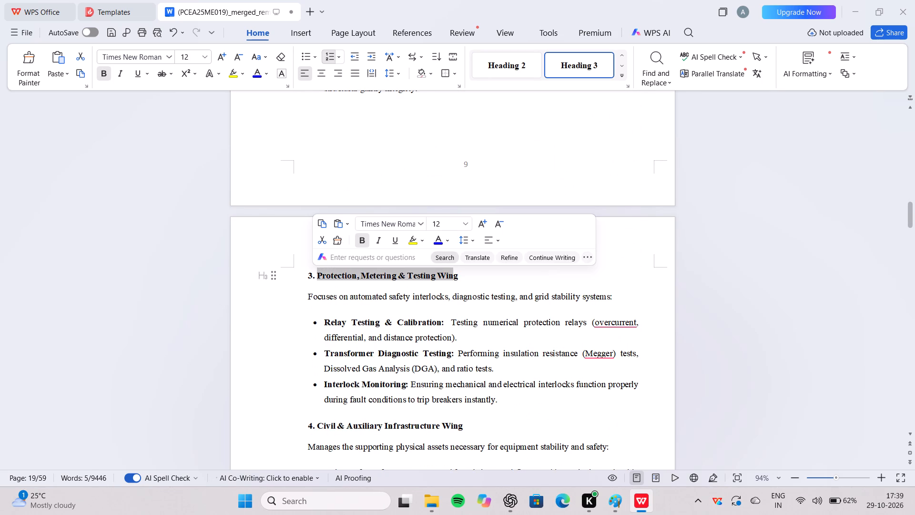
left_click_drag(469, 258, 473, 258)
left_click(473, 258)
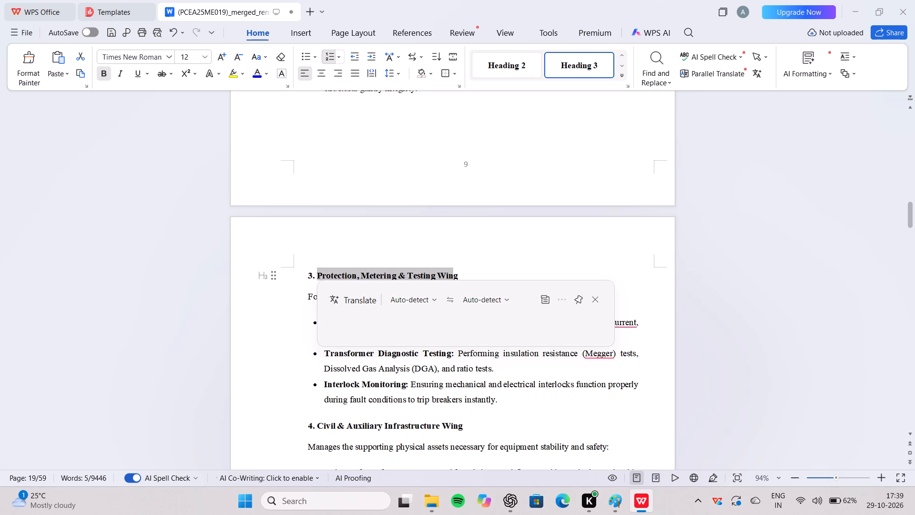
left_click(591, 300)
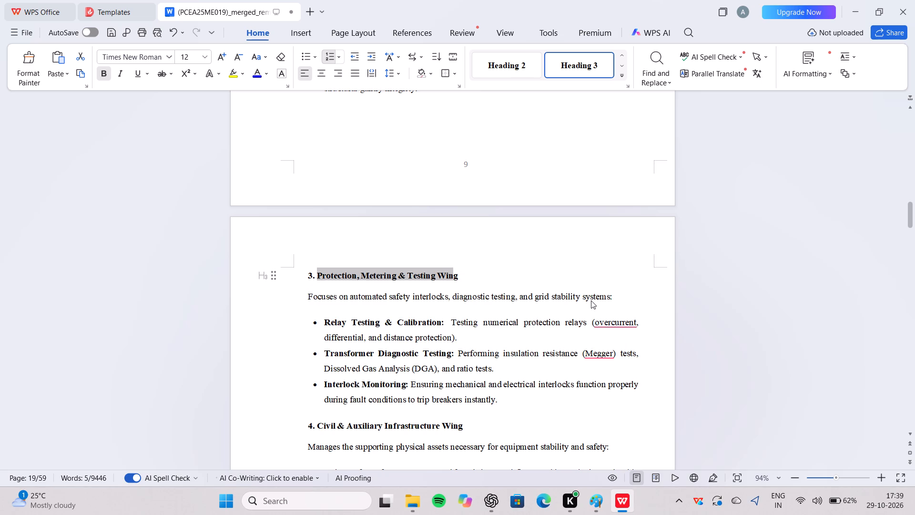
left_click(307, 273)
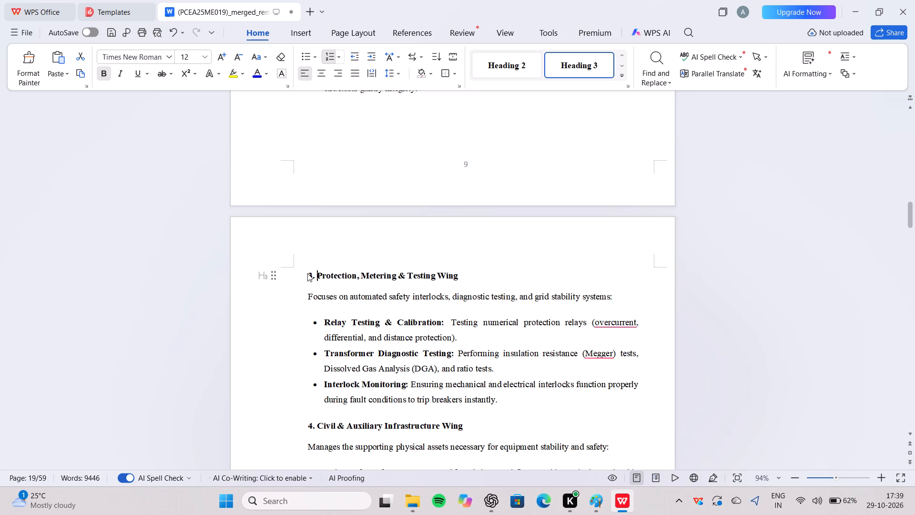
left_click_drag(308, 274, 354, 276)
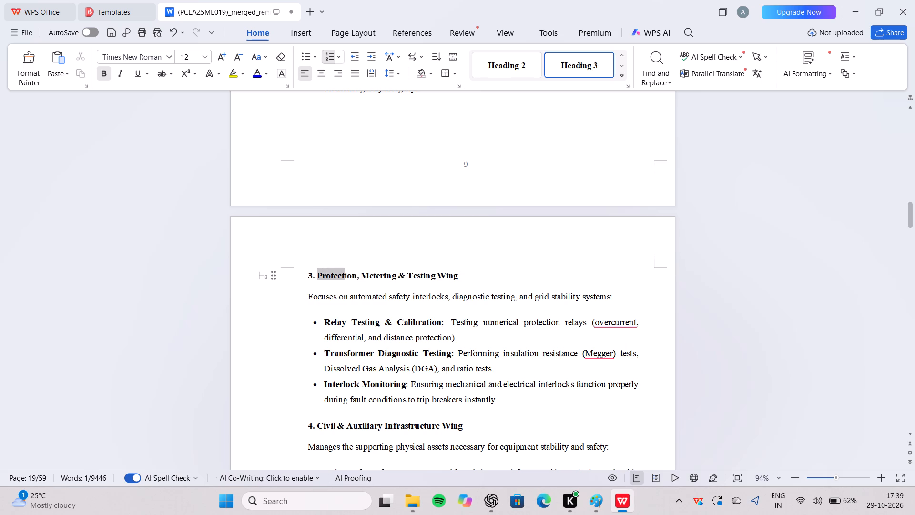
left_click_drag(354, 276, 484, 266)
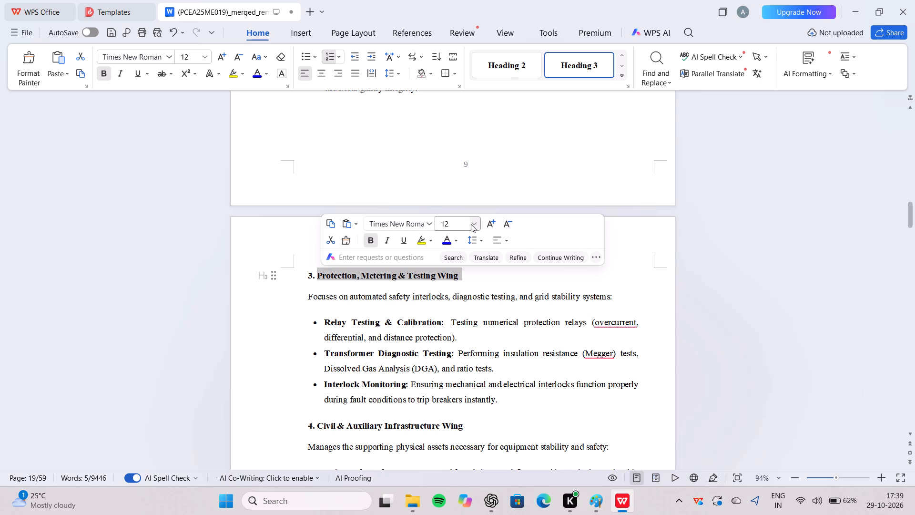
left_click(471, 223)
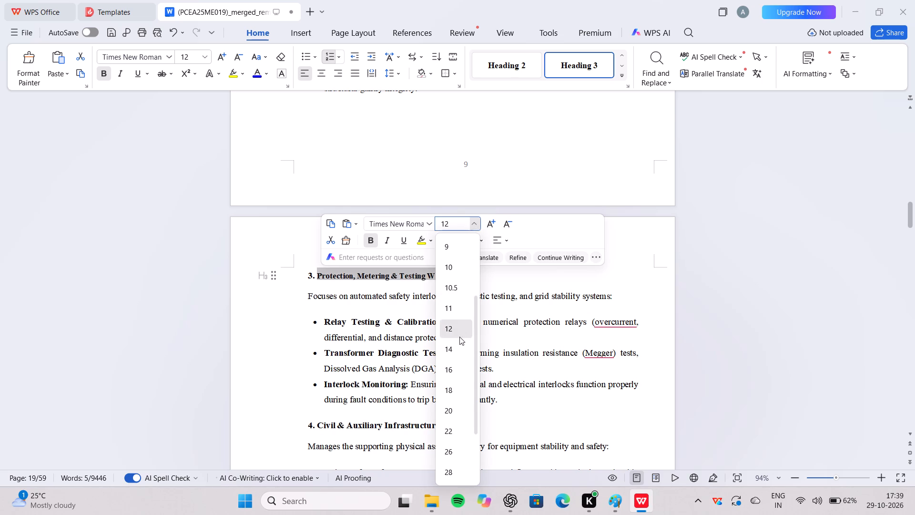
left_click(459, 344)
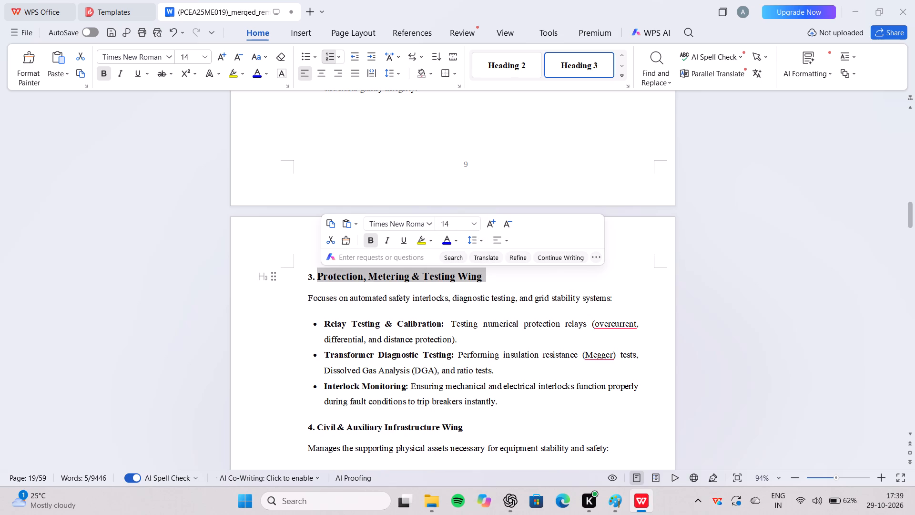
Set the list number of the Protection, Metering & Testing Wing heading to font size 14, matching its title.
left_click(316, 285)
left_click_drag(307, 274, 312, 277)
left_click_drag(307, 278, 313, 277)
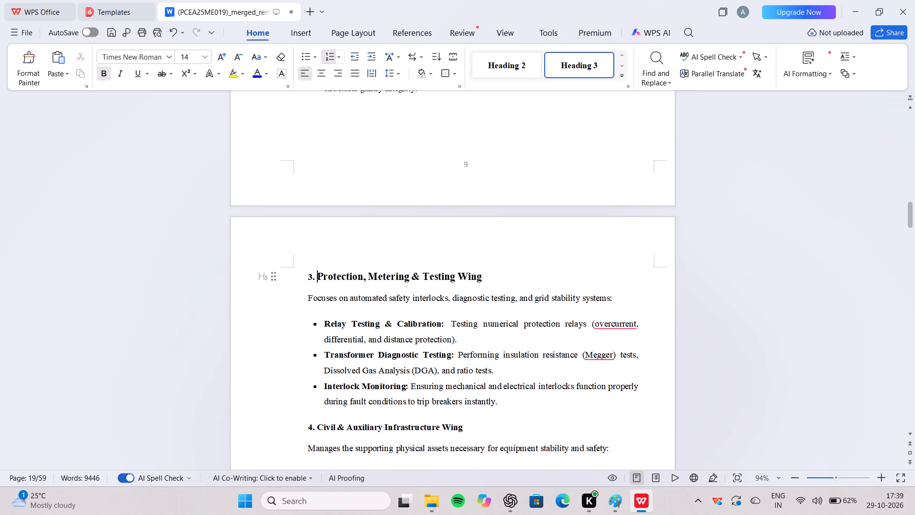
left_click(312, 277)
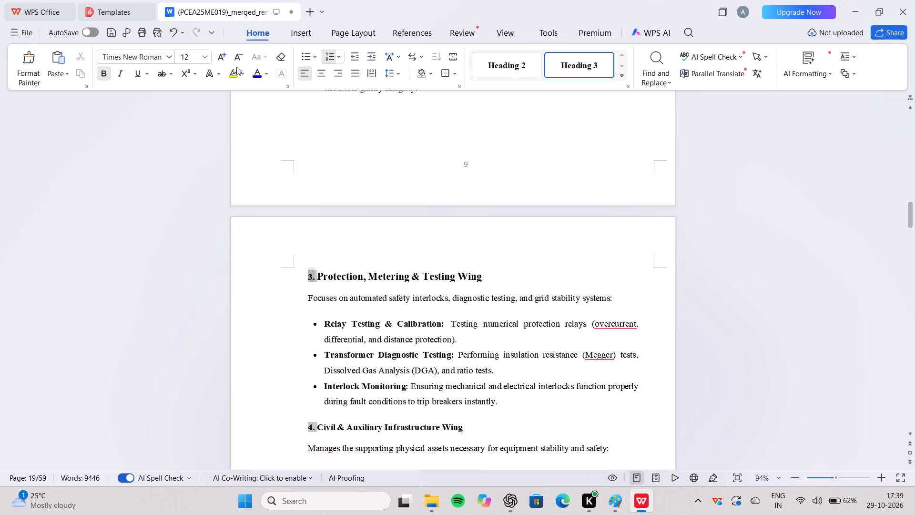
left_click(206, 51)
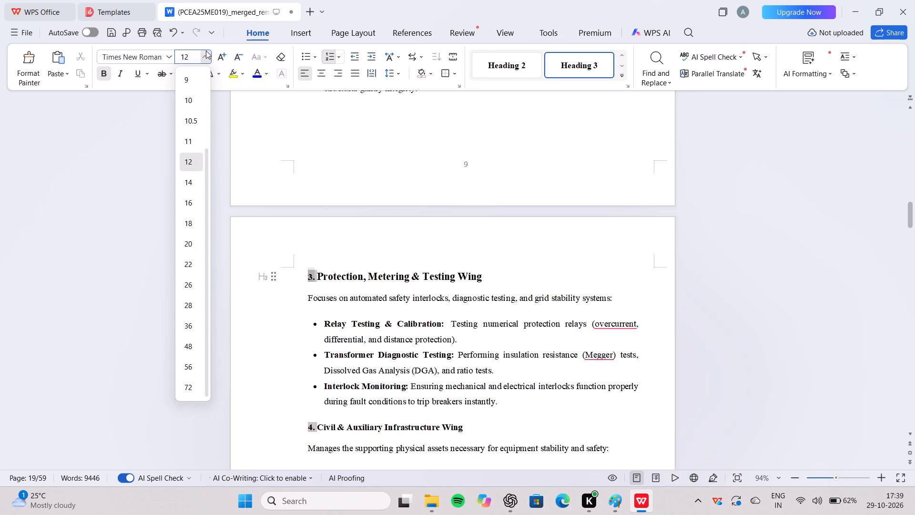
left_click(189, 177)
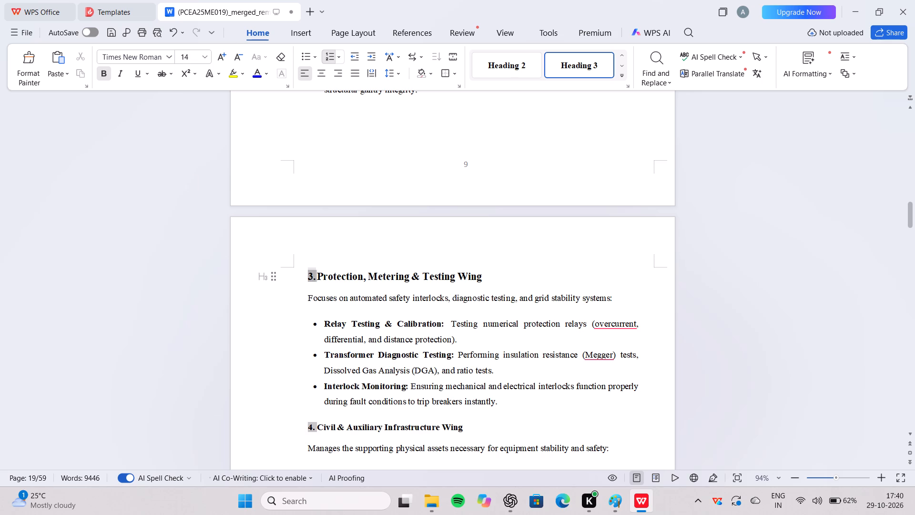
left_click(180, 199)
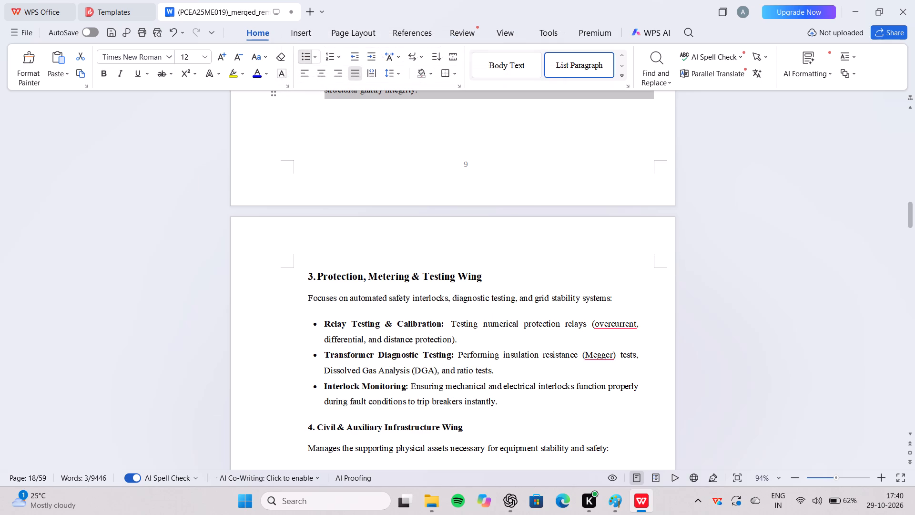
Set the whole title Substation Network & Bus-Bar Structure in the 2.3 heading to font size 14, including its last letter.
scroll(287, 269, "down", 8)
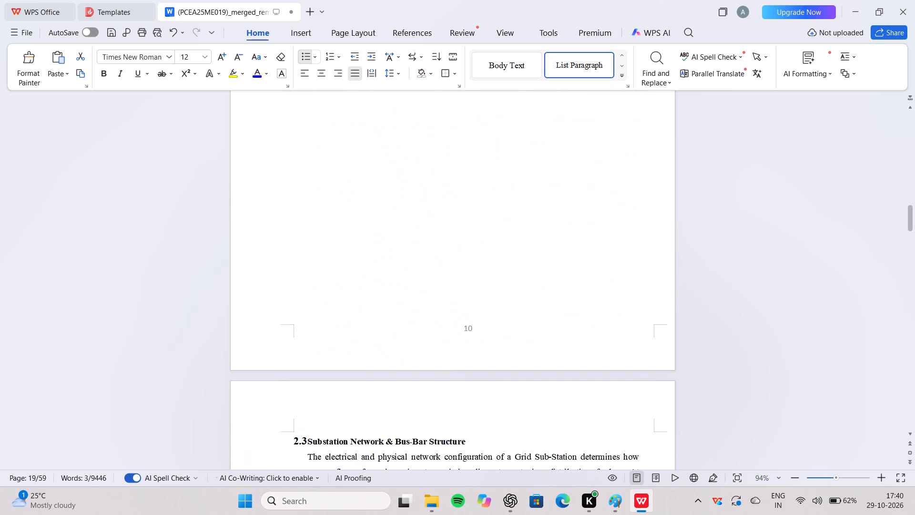
scroll(287, 269, "down", 3)
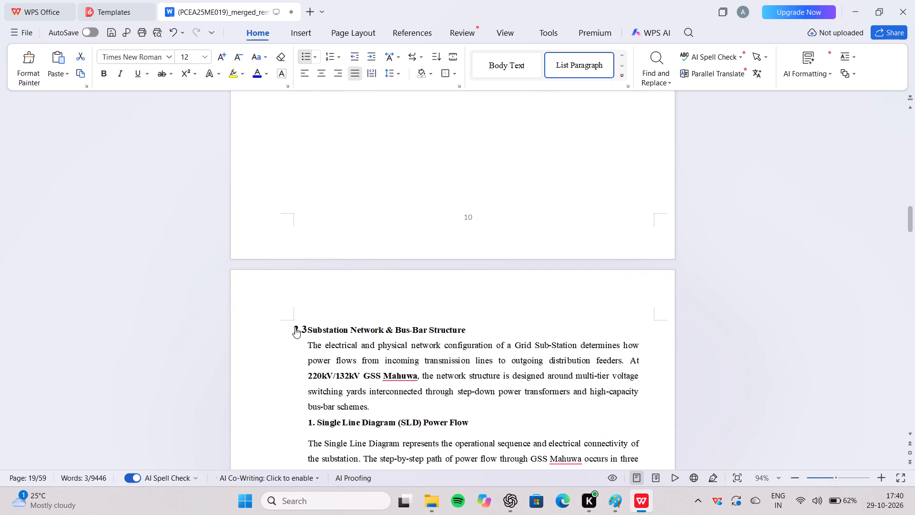
left_click_drag(293, 326, 304, 328)
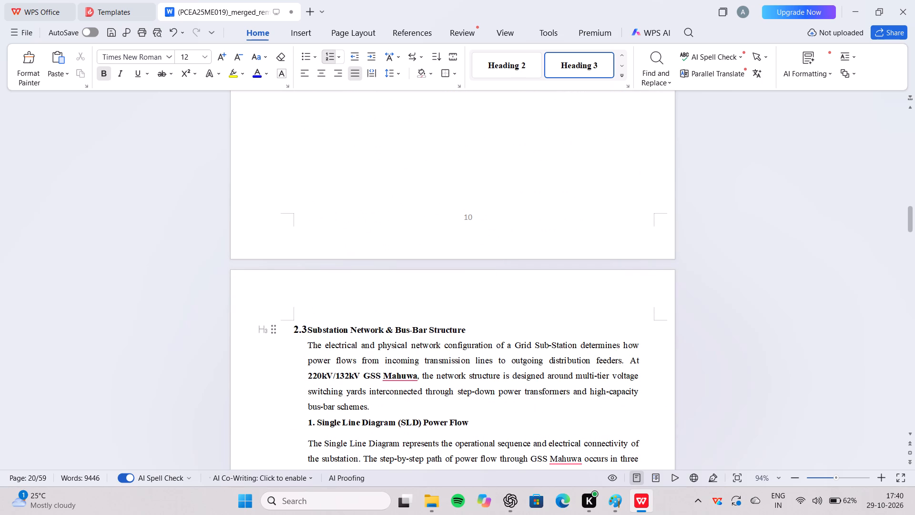
left_click_drag(304, 328, 305, 328)
left_click_drag(309, 329, 354, 330)
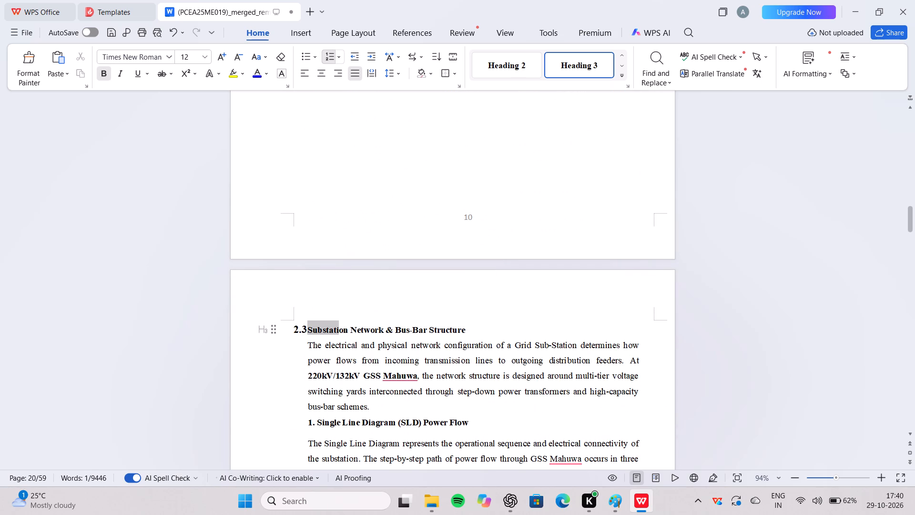
left_click_drag(354, 330, 463, 330)
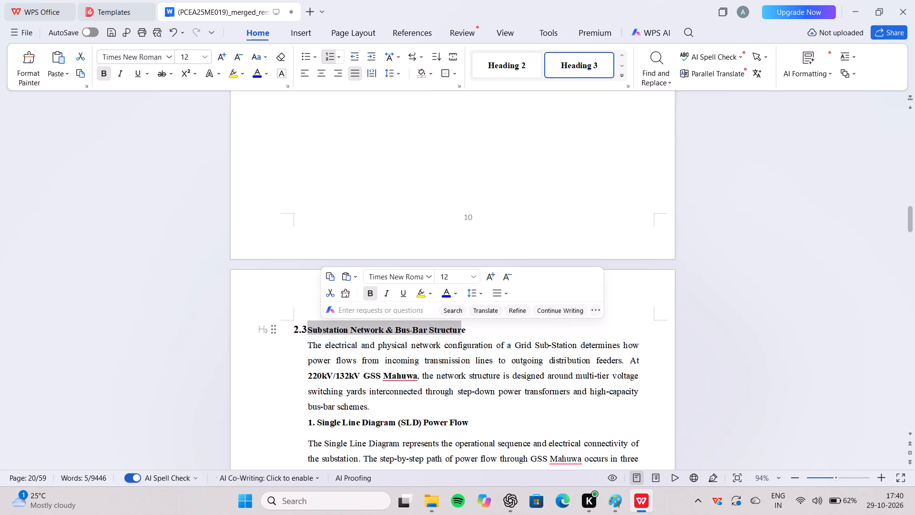
left_click(475, 283)
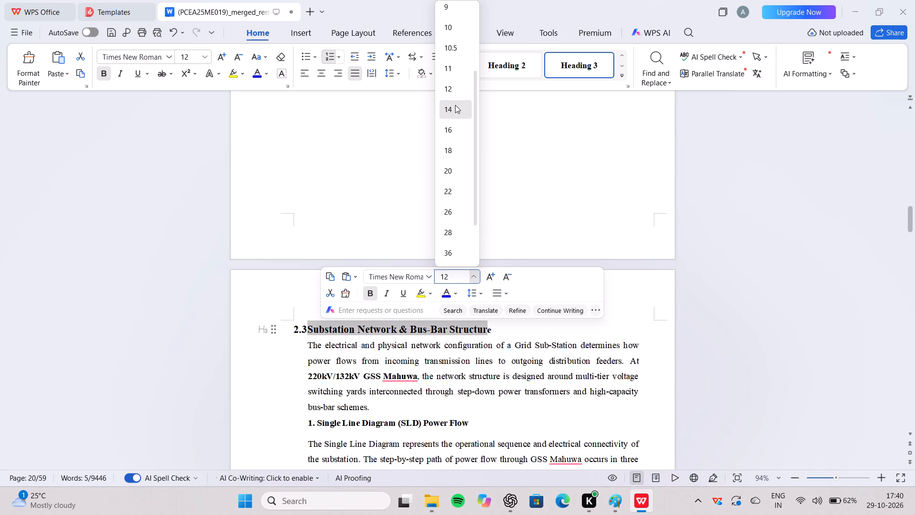
left_click(455, 105)
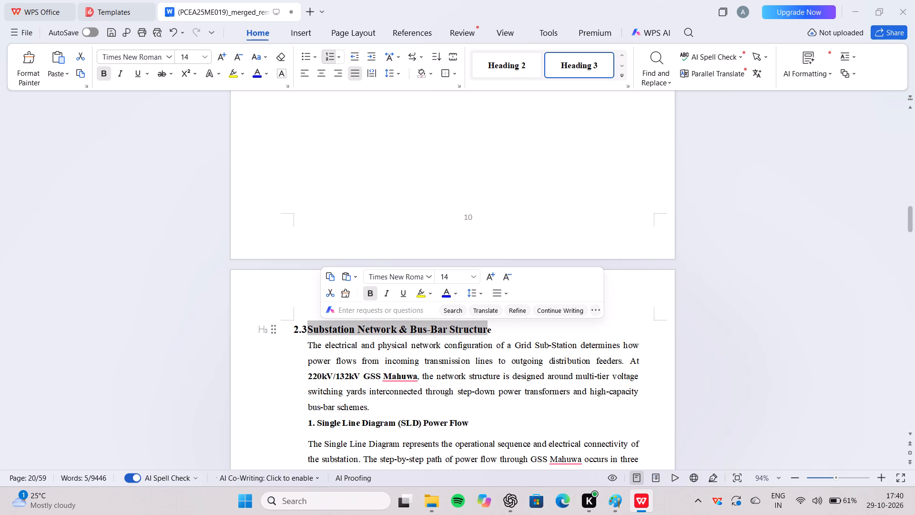
left_click(488, 328)
left_click(488, 328)
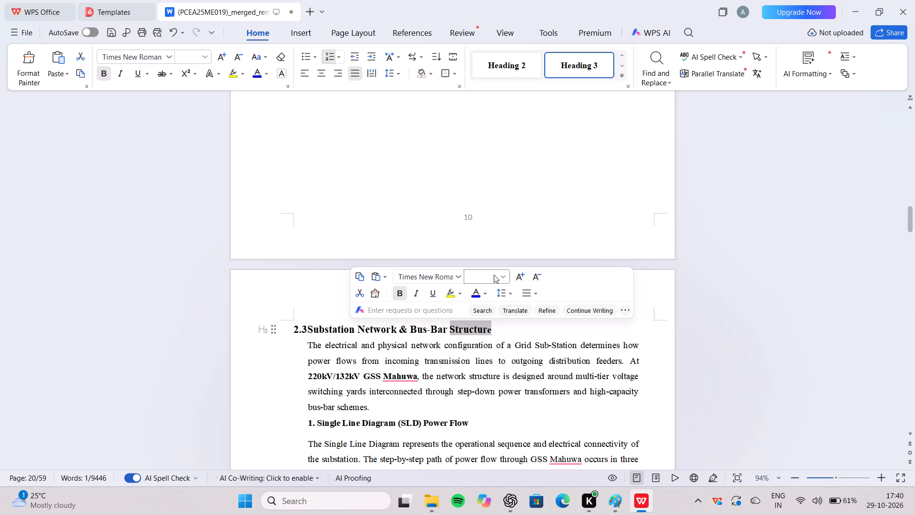
left_click(494, 275)
left_click(500, 275)
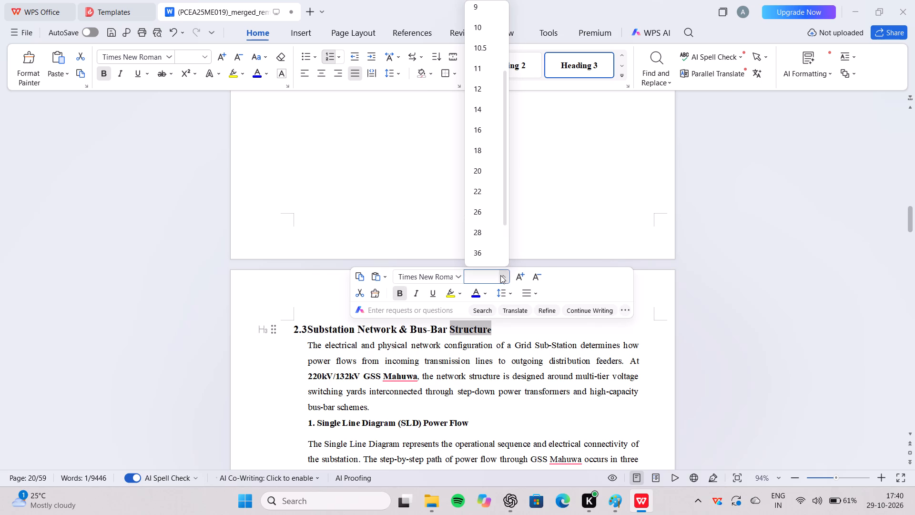
left_click(480, 115)
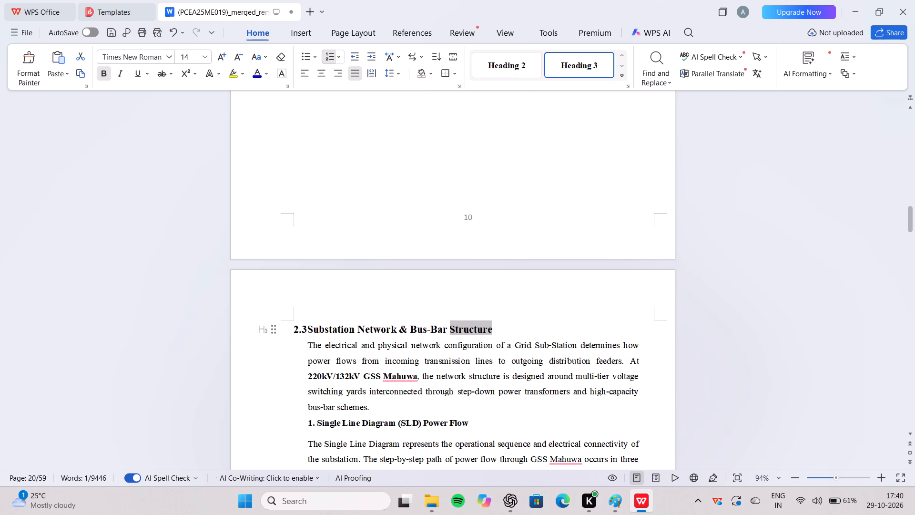
left_click(169, 367)
left_click(179, 364)
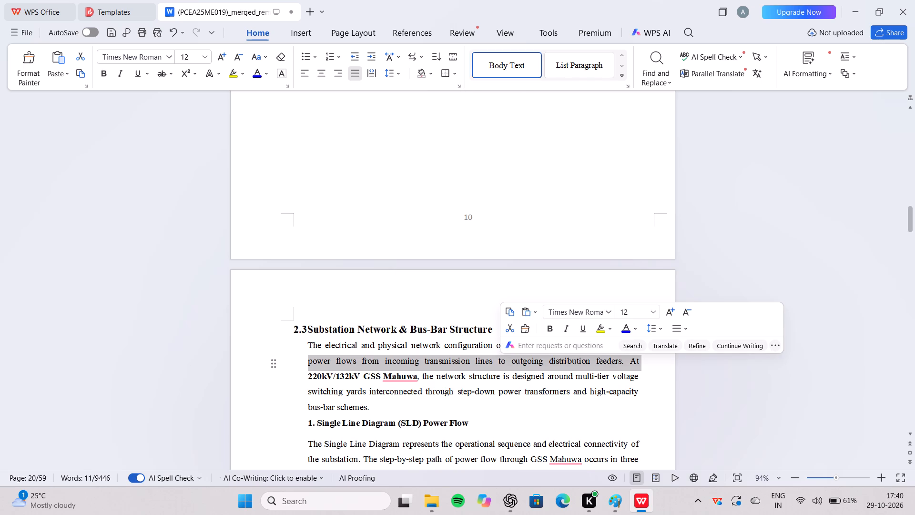
Insert a space between the number 2.3 and the title Substation Network & Bus-Bar Structure.
left_click(308, 328)
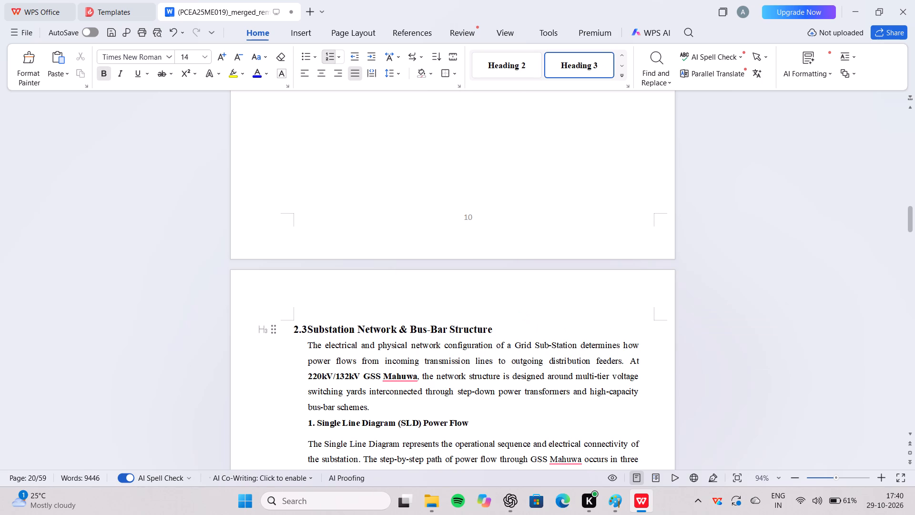
key("space")
Insert a space between the number 3 and the title Protection, Metering & Testing Wing.
scroll(359, 253, "up", 5)
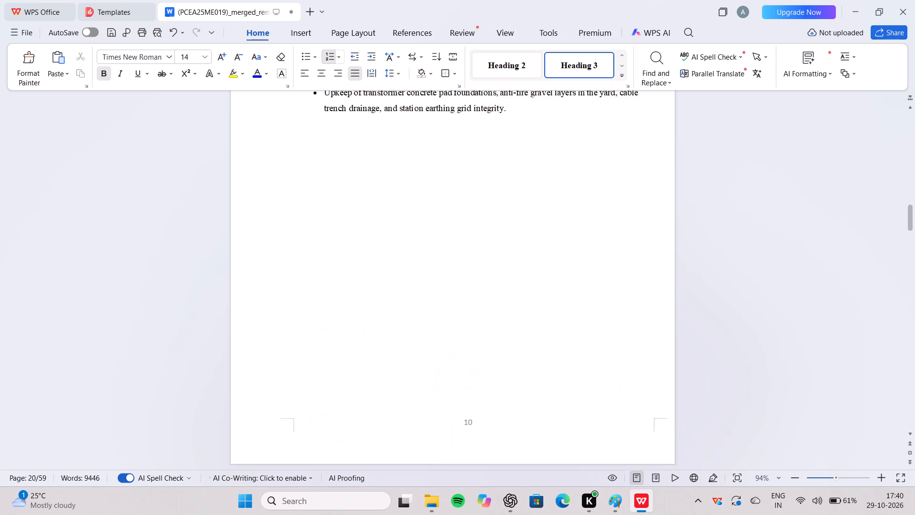
scroll(359, 253, "up", 3)
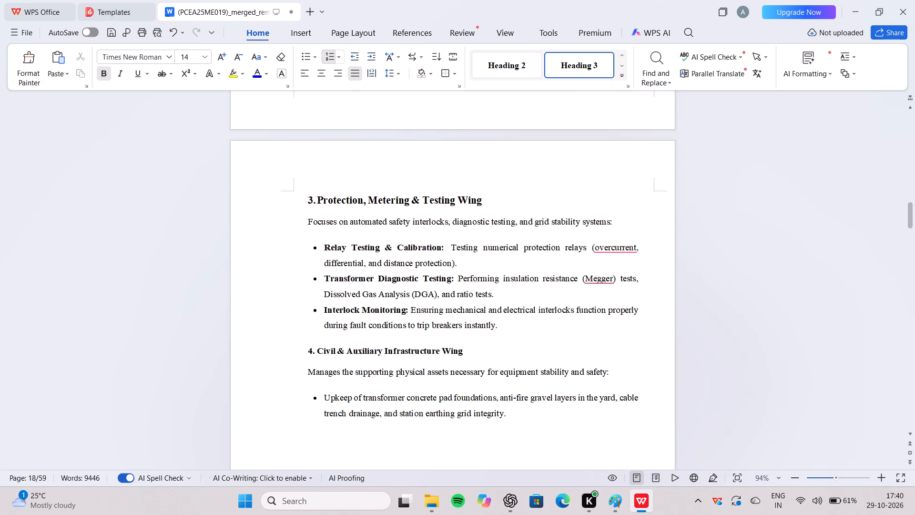
left_click(316, 196)
key("space")
Insert a space between the number 2.2 and the title Substation Departmental & Operational Wings.
scroll(316, 196, "up", 6)
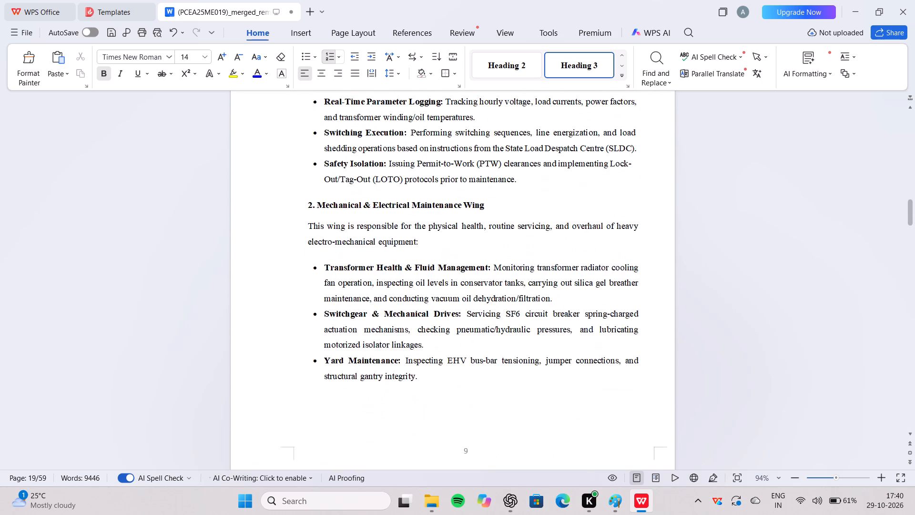
scroll(316, 196, "up", 6)
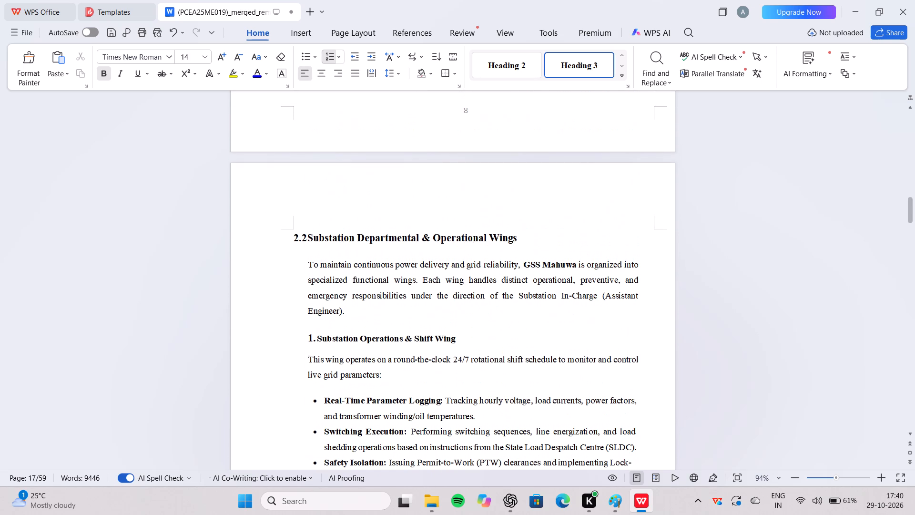
left_click(306, 234)
left_click(306, 234)
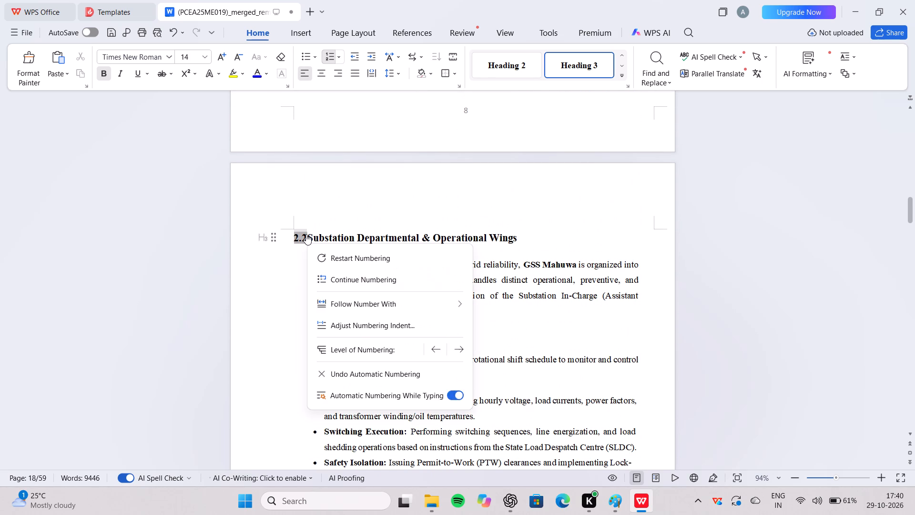
left_click(306, 234)
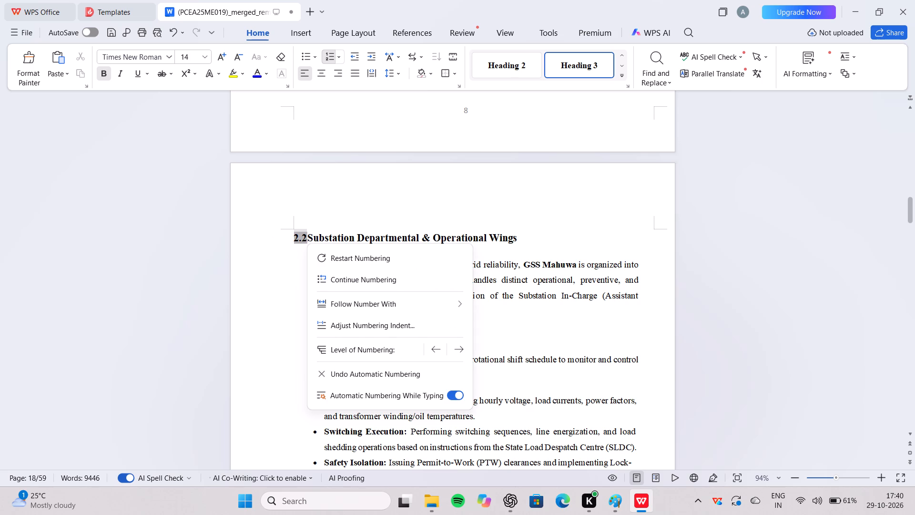
left_click(308, 236)
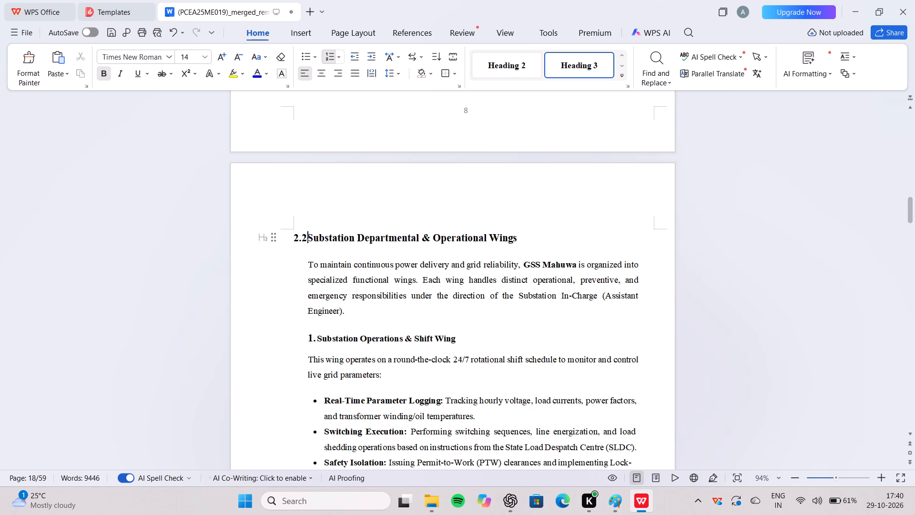
key("space")
Insert a space between the number 2.1 and the title Introduction to Substation Infrastructure.
scroll(308, 236, "up", 6)
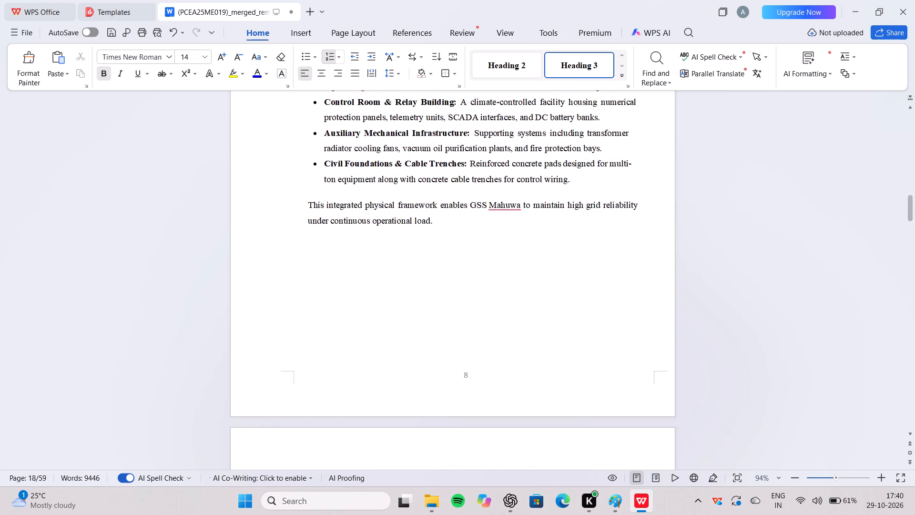
scroll(308, 236, "up", 4)
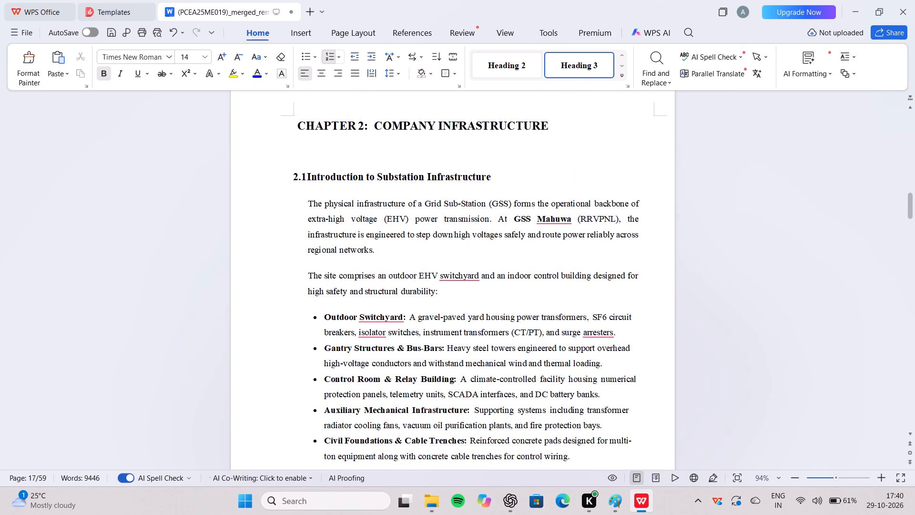
left_click(308, 173)
key("space")
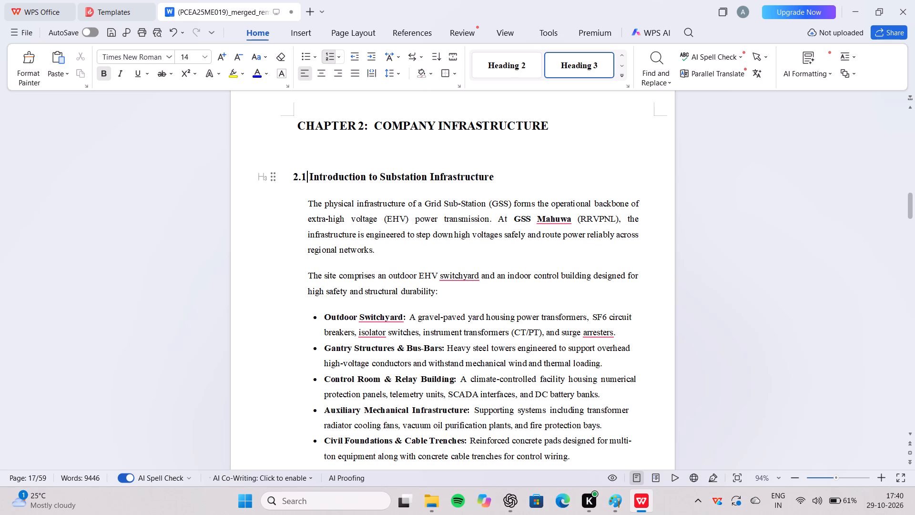
Review the earlier pages from Chapter 1 back through the list of figures, contents, acknowledgement and certificates to the Declaration.
scroll(308, 173, "up", 13)
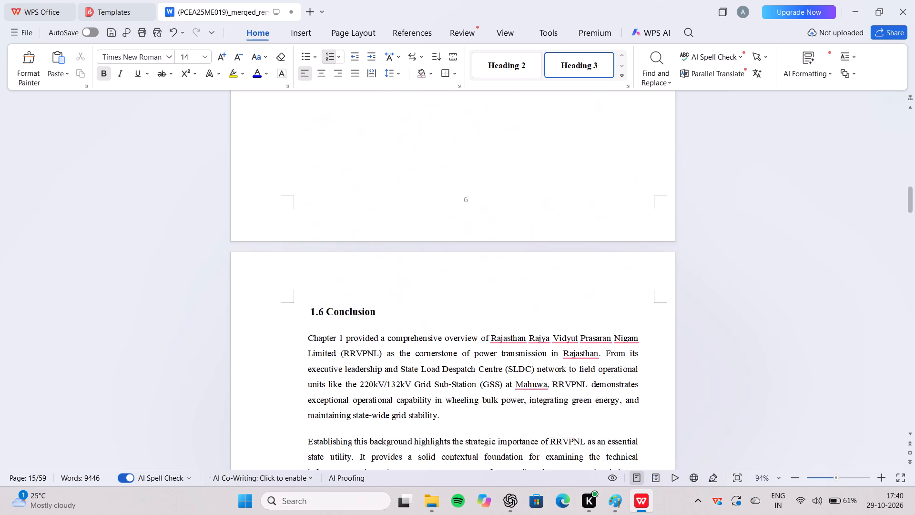
scroll(308, 173, "up", 14)
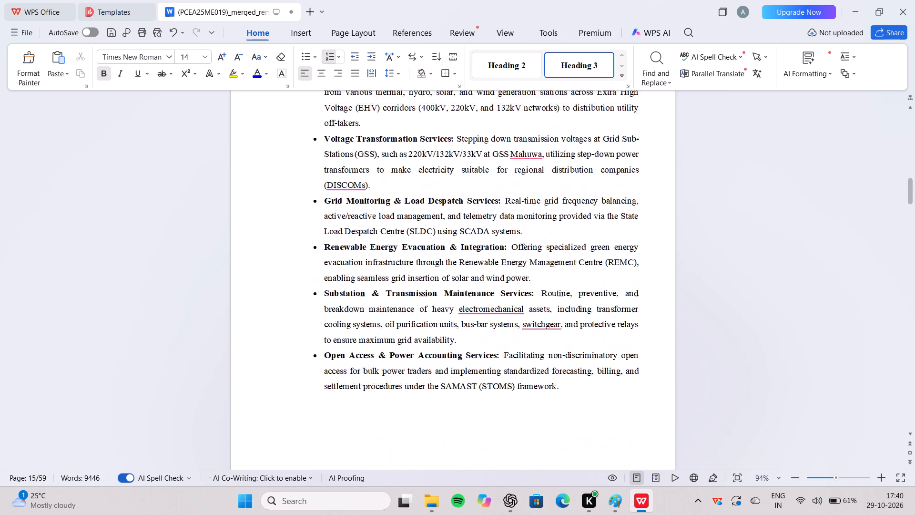
scroll(308, 173, "up", 10)
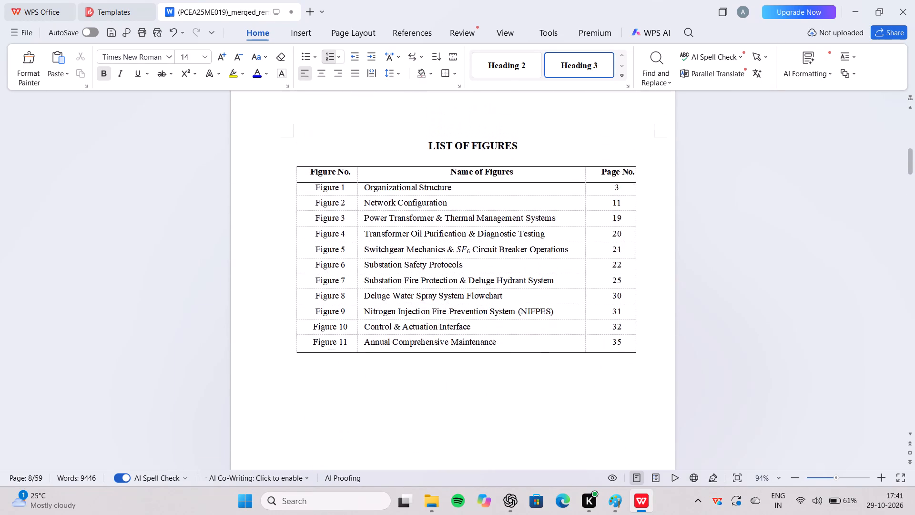
scroll(308, 173, "up", 9)
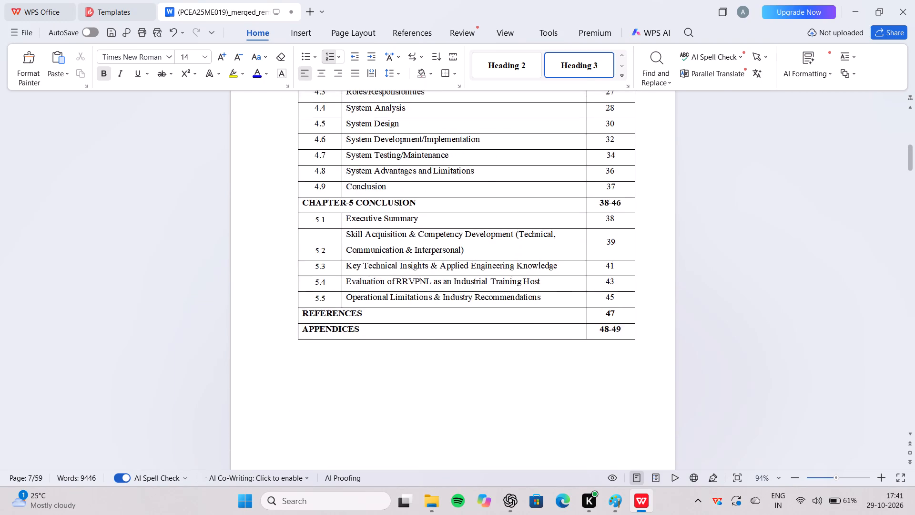
scroll(308, 173, "up", 5)
scroll(308, 173, "down", 3)
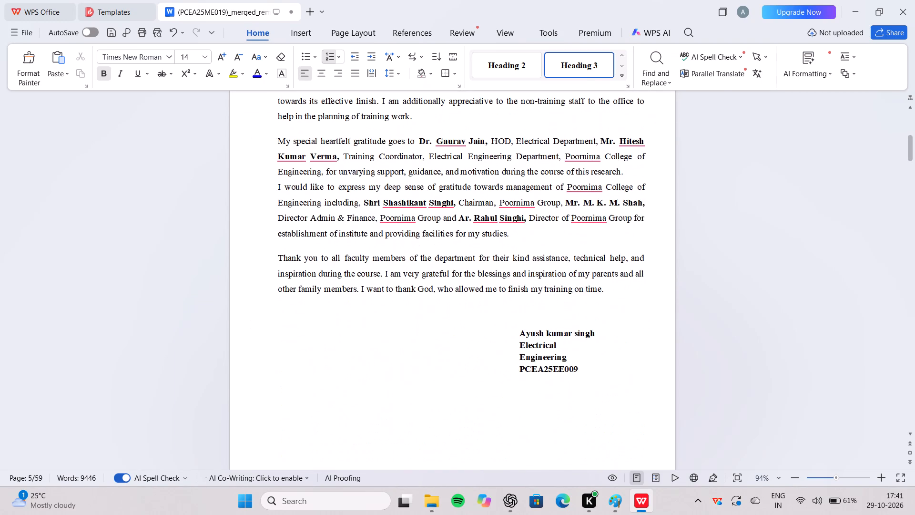
scroll(308, 173, "down", 7)
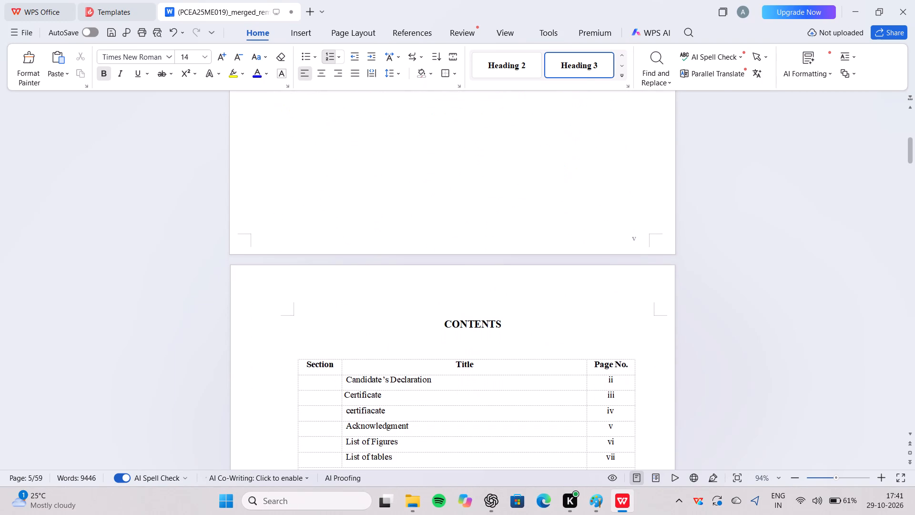
scroll(308, 173, "up", 4)
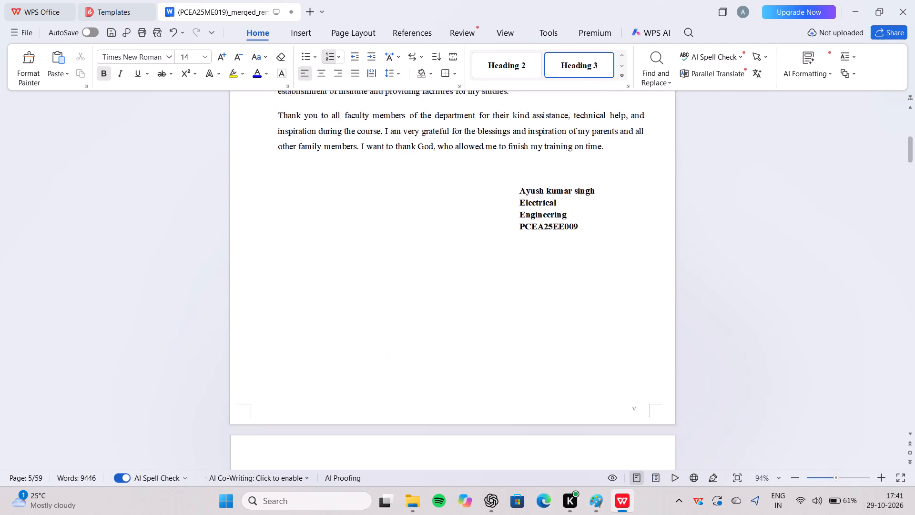
scroll(308, 173, "up", 7)
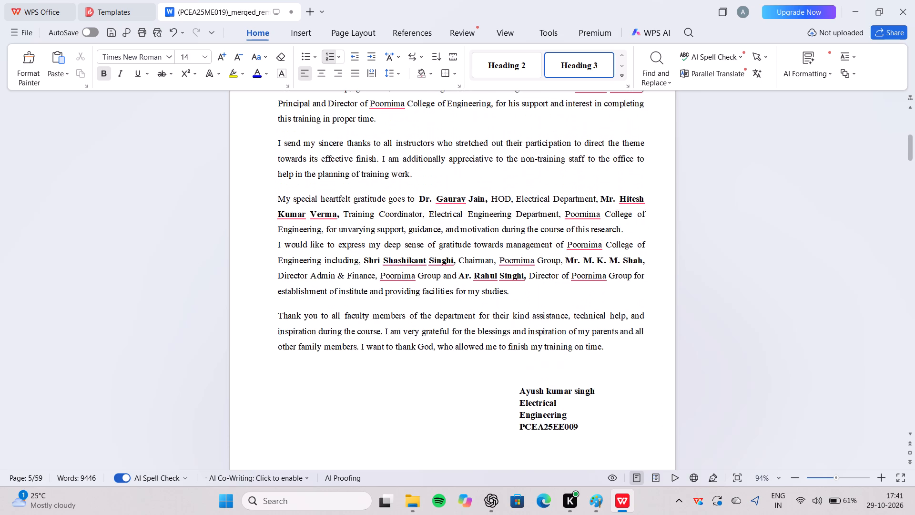
scroll(308, 173, "up", 7)
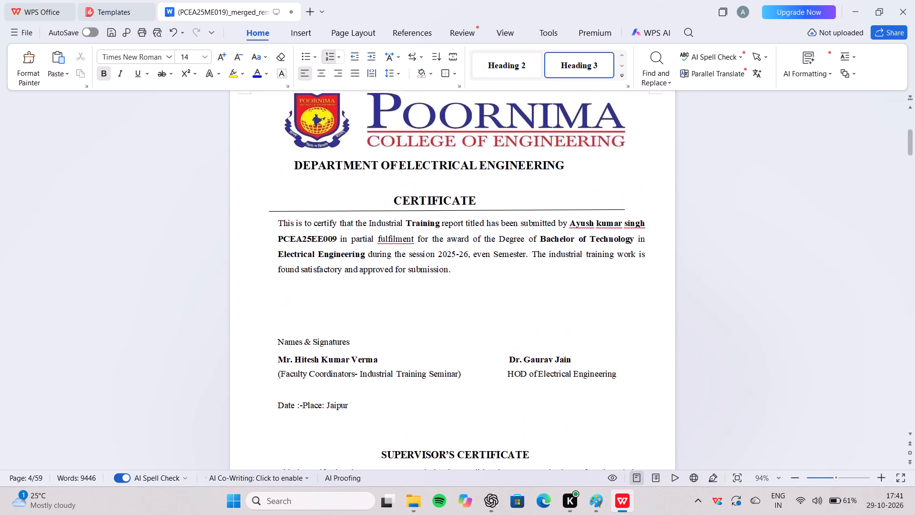
scroll(308, 173, "up", 6)
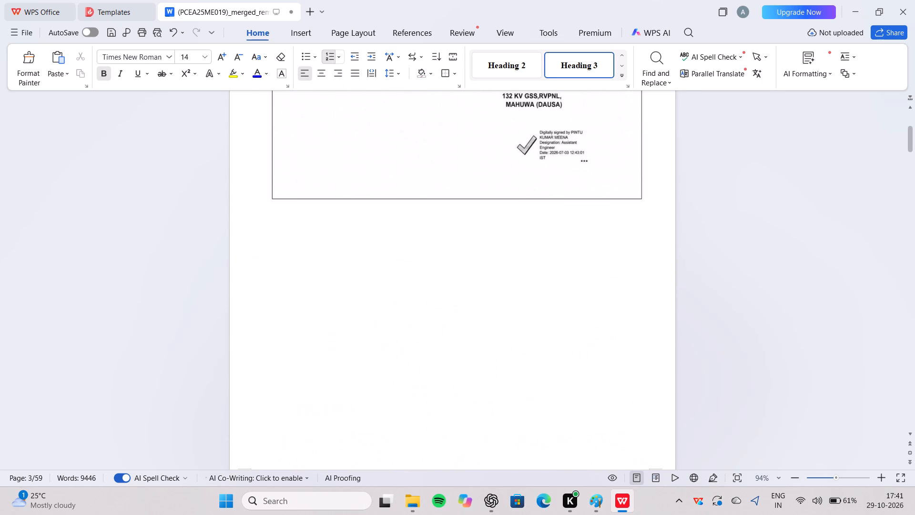
scroll(308, 173, "up", 8)
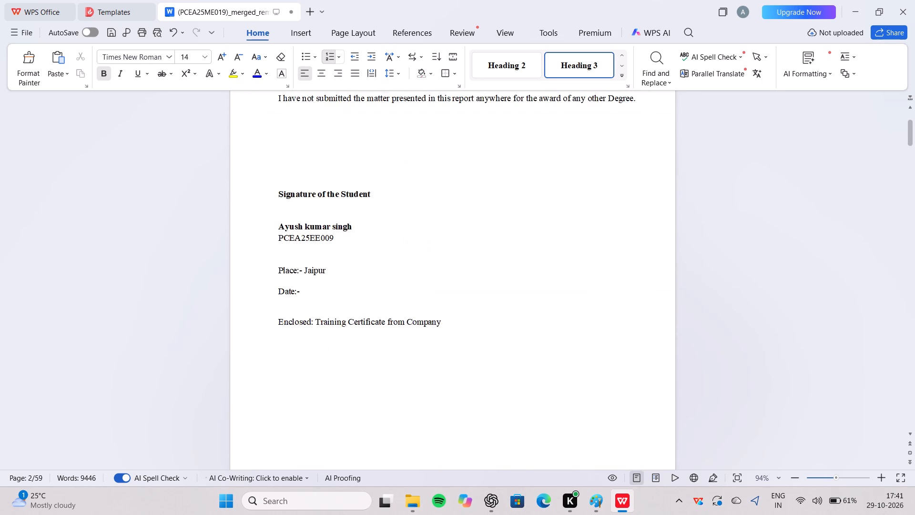
scroll(308, 173, "right", 1)
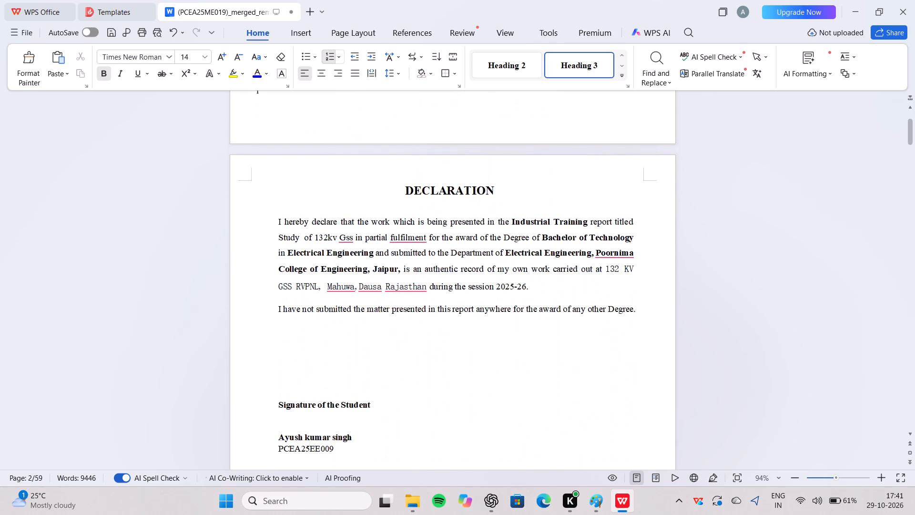
scroll(308, 173, "right", 1)
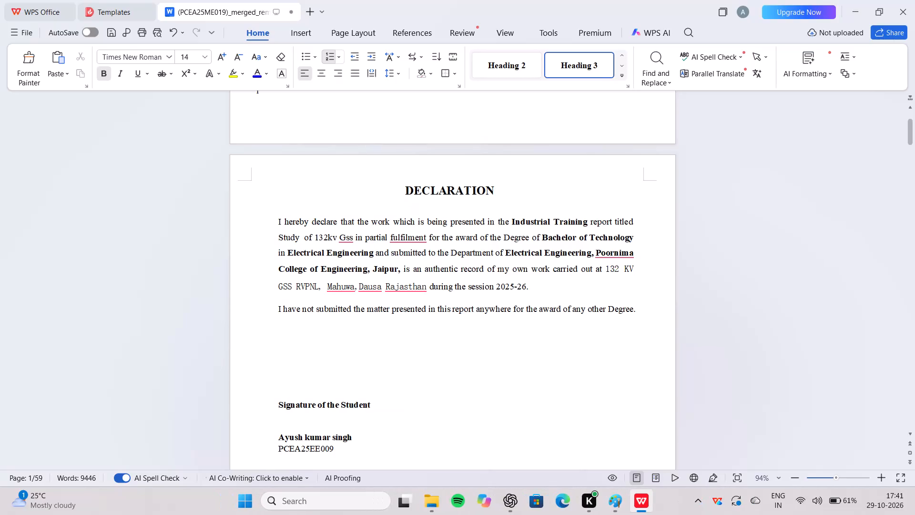
Look over the front matter again from the Declaration through the certificate pages to the Acknowledgement.
scroll(308, 173, "down", 1)
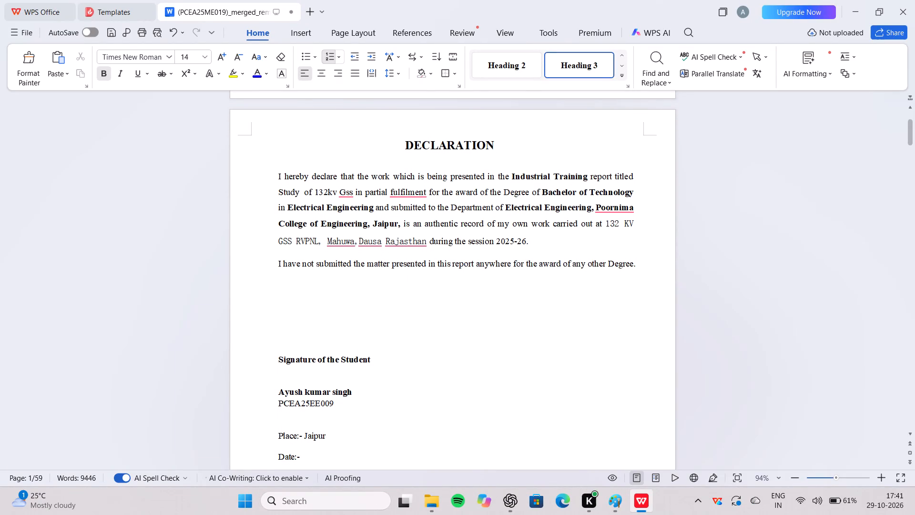
scroll(308, 173, "down", 9)
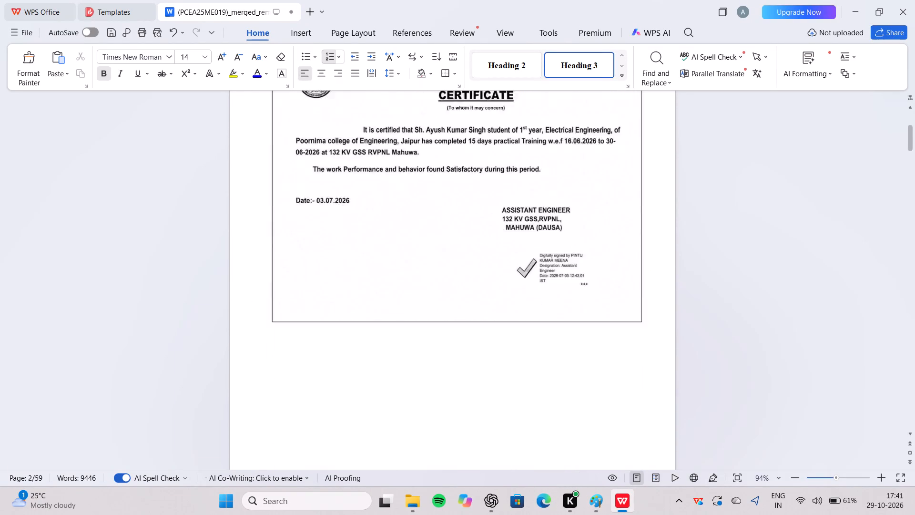
scroll(308, 173, "down", 3)
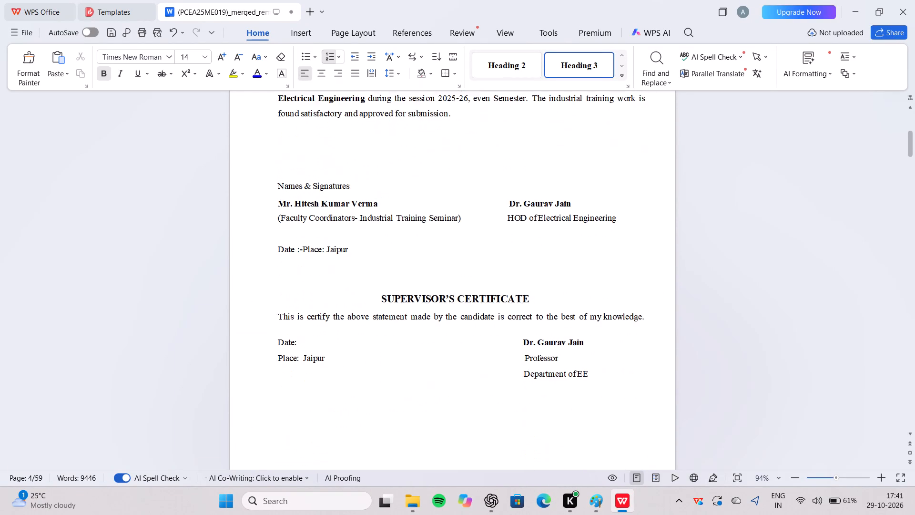
scroll(308, 173, "down", 4)
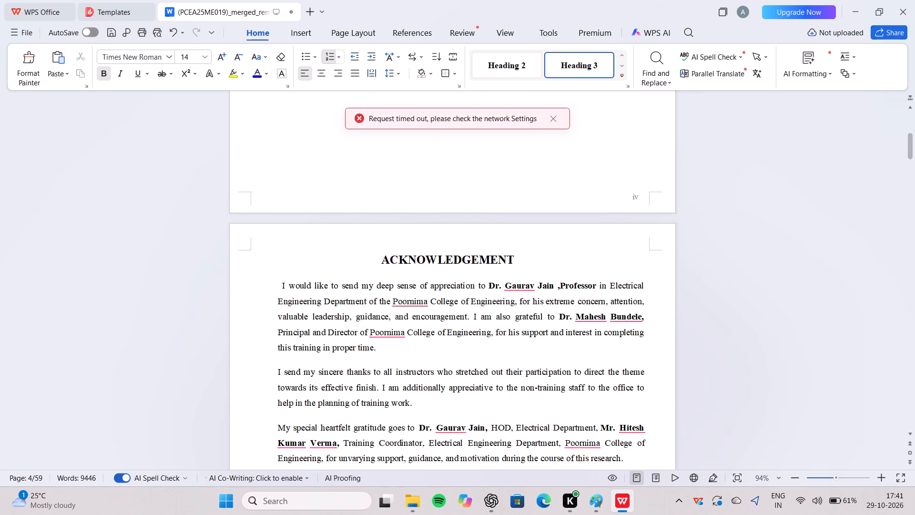
left_click(554, 114)
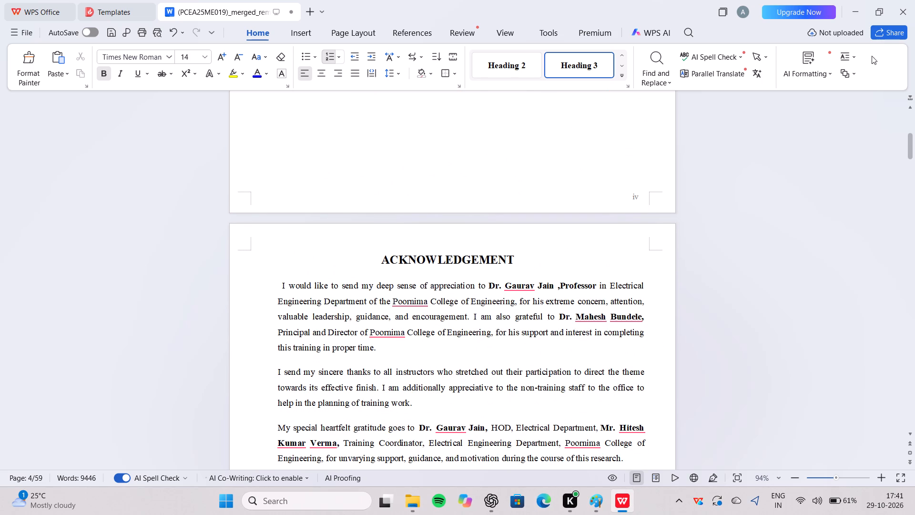
Save the modified report through the option to send it as a .docx file, and close the sending dialog.
left_click(880, 37)
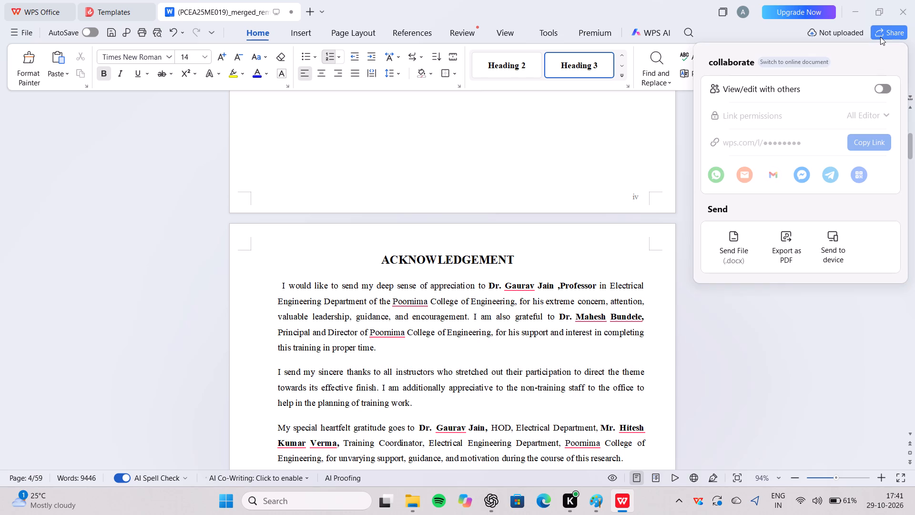
left_click(743, 237)
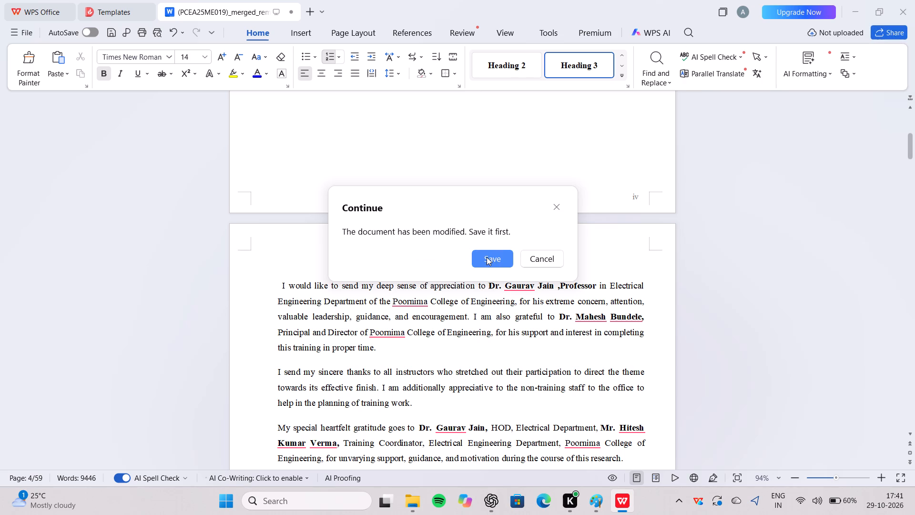
left_click(487, 257)
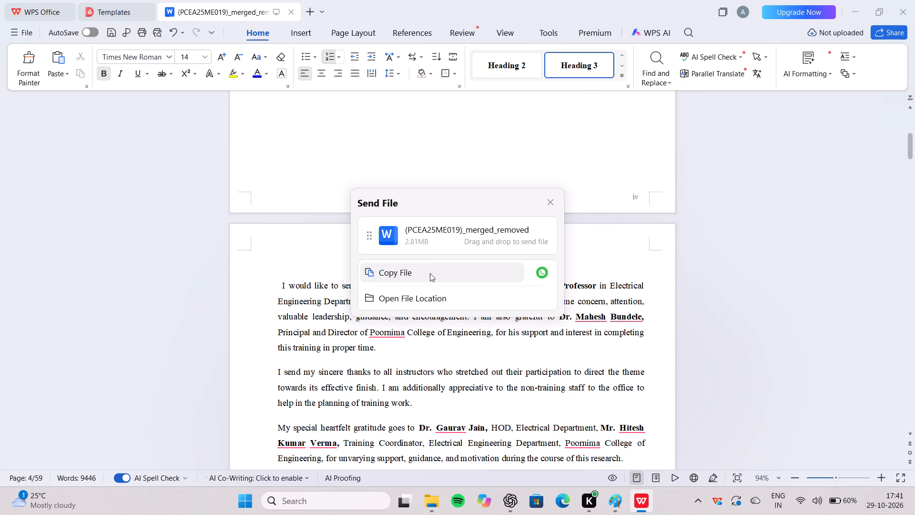
left_click(458, 235)
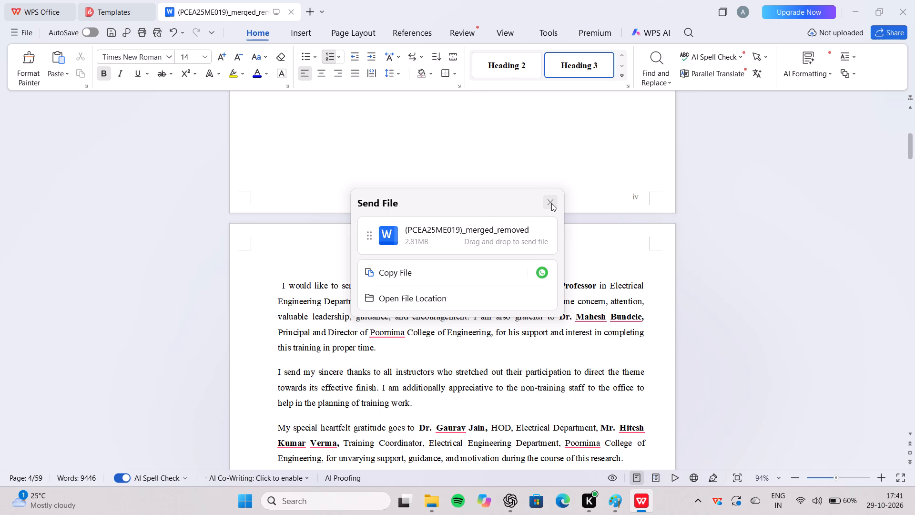
left_click(551, 203)
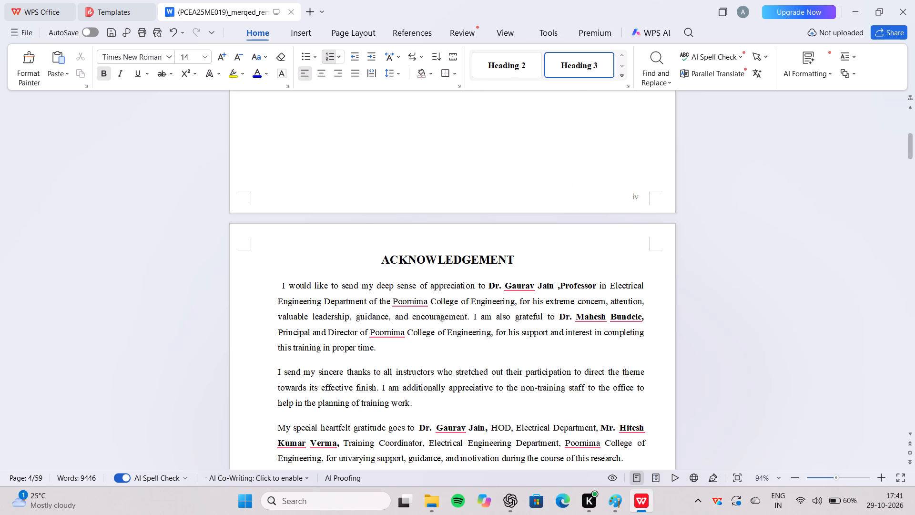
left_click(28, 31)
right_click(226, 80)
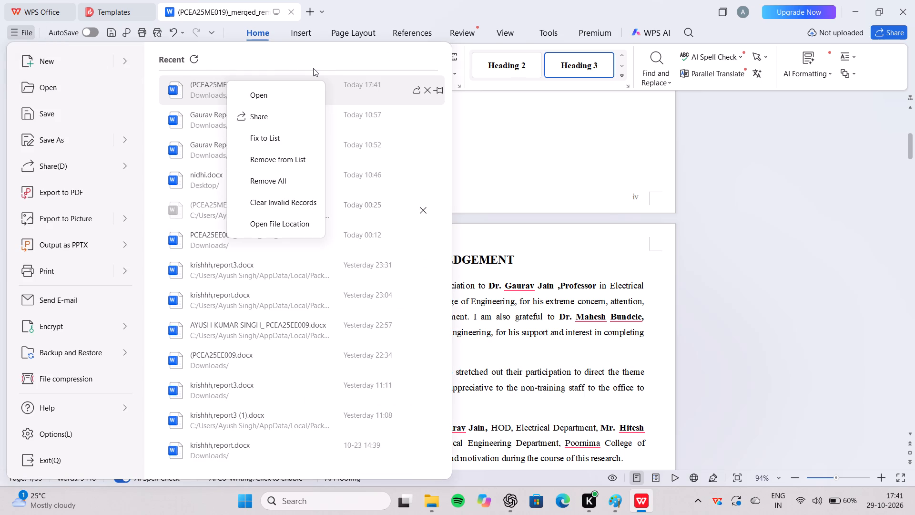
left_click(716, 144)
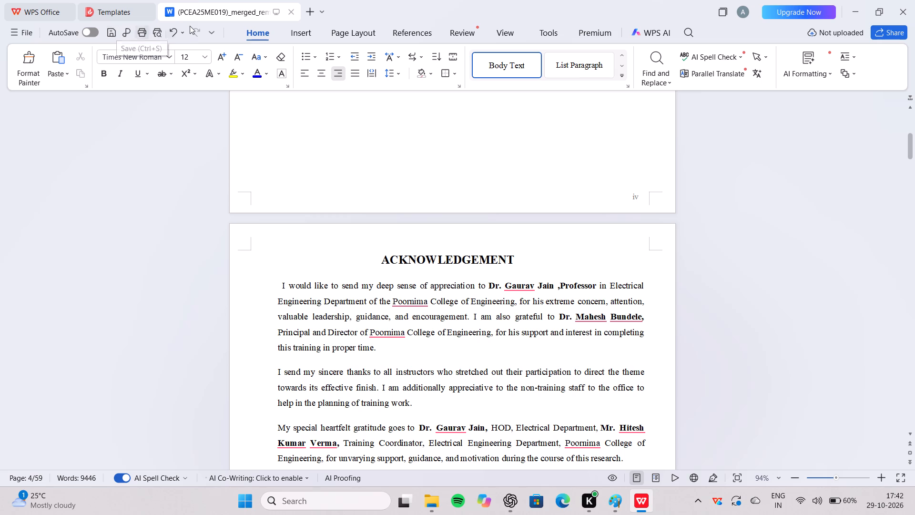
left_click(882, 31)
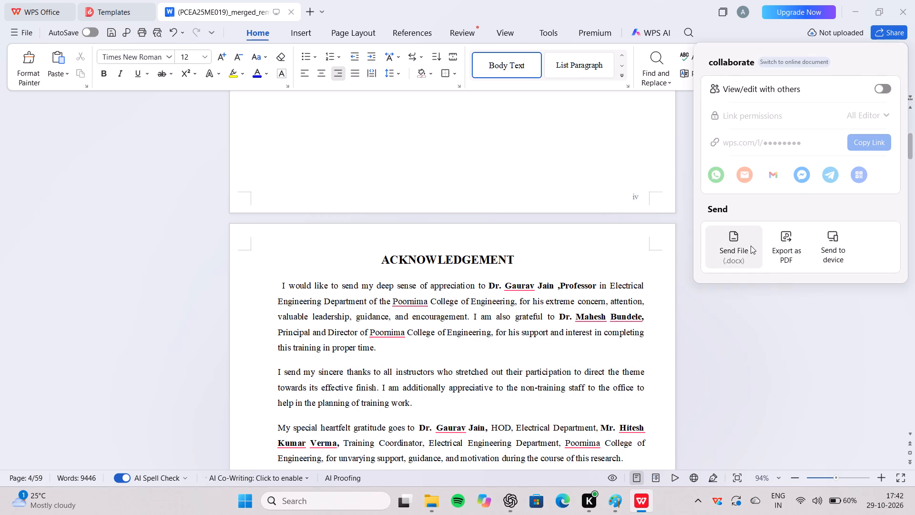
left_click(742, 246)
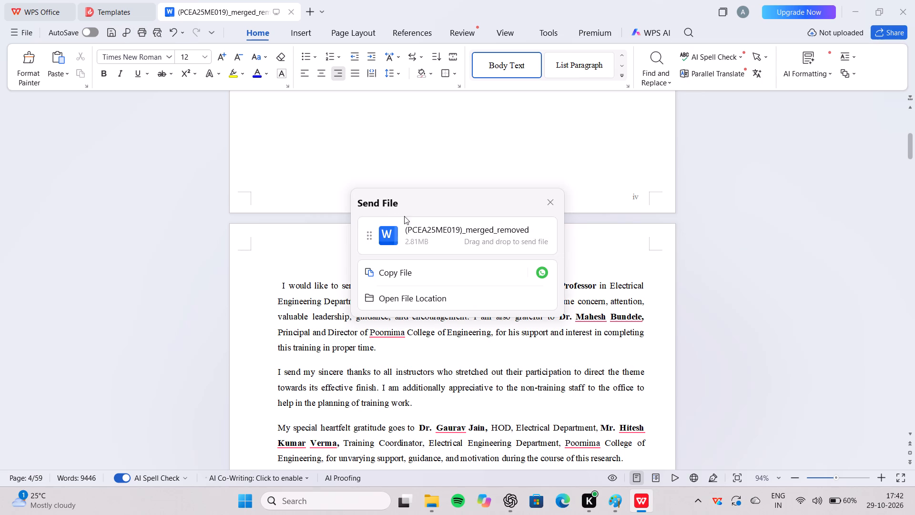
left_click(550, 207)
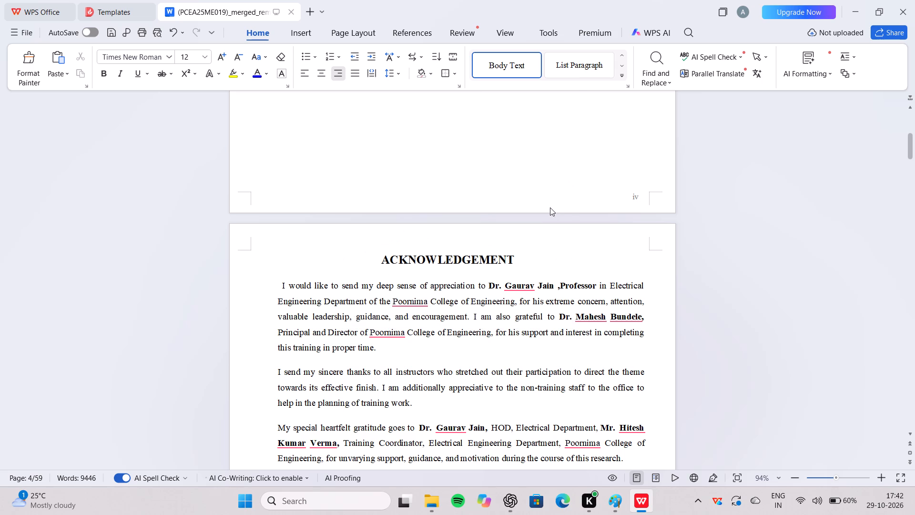
Export the report as a PDF from the sharing options.
left_click(879, 30)
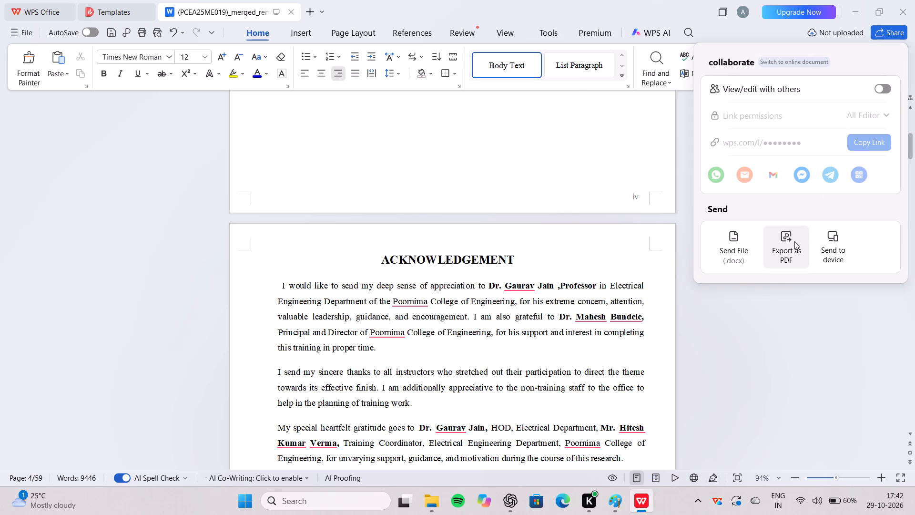
left_click(794, 241)
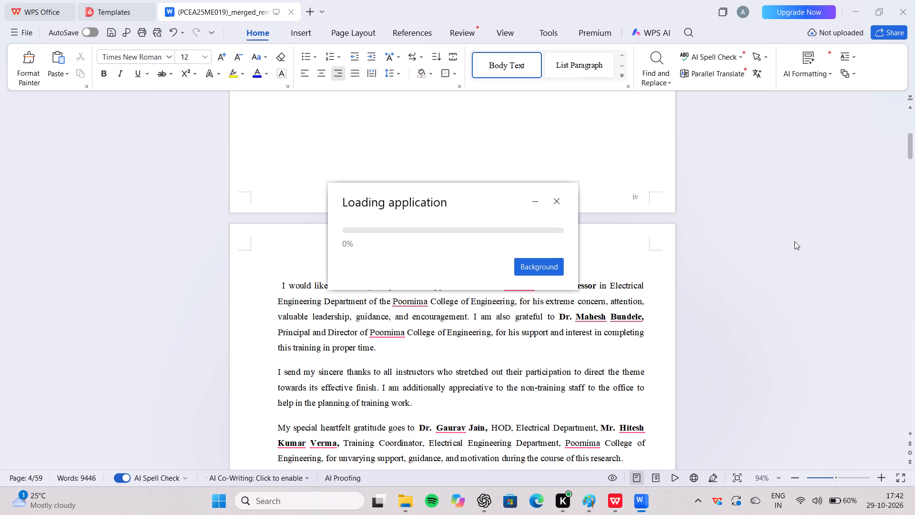
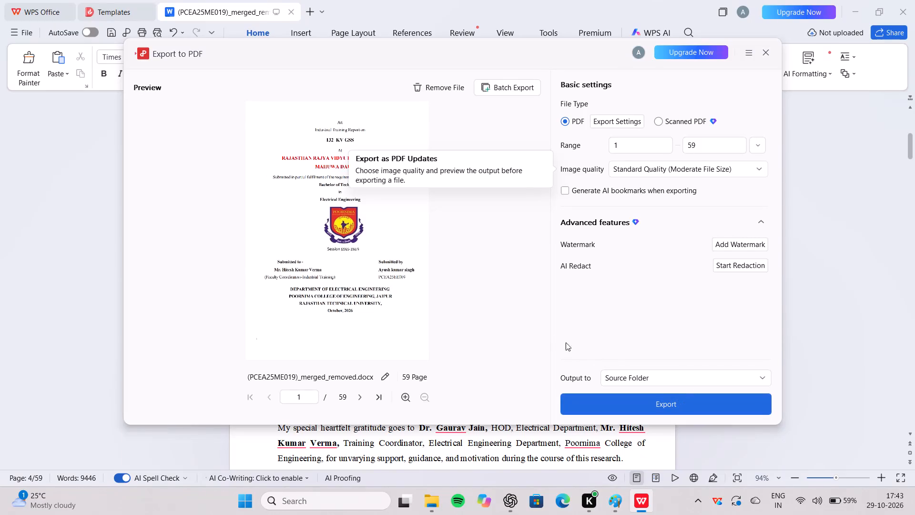
Preview the Declaration page and export the full report as a PDF, saving it as a copy instead of replacing the existing file.
left_click(519, 324)
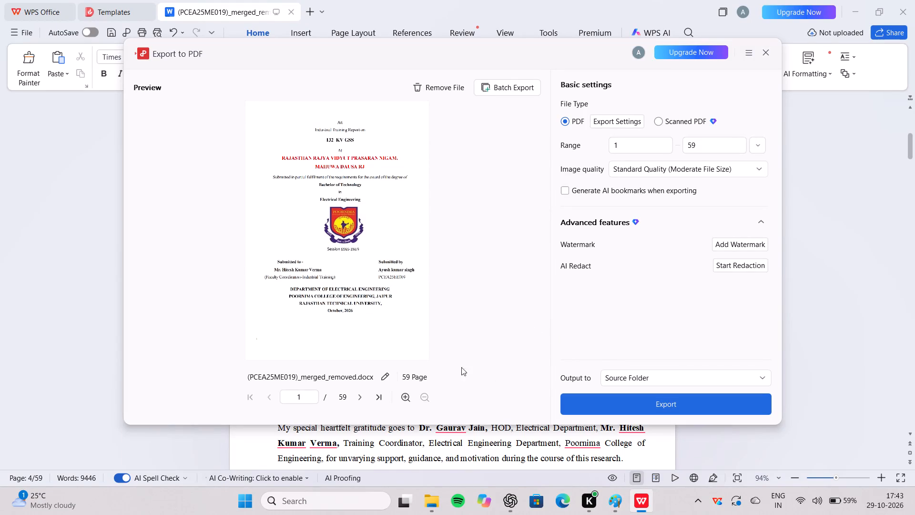
left_click(360, 393)
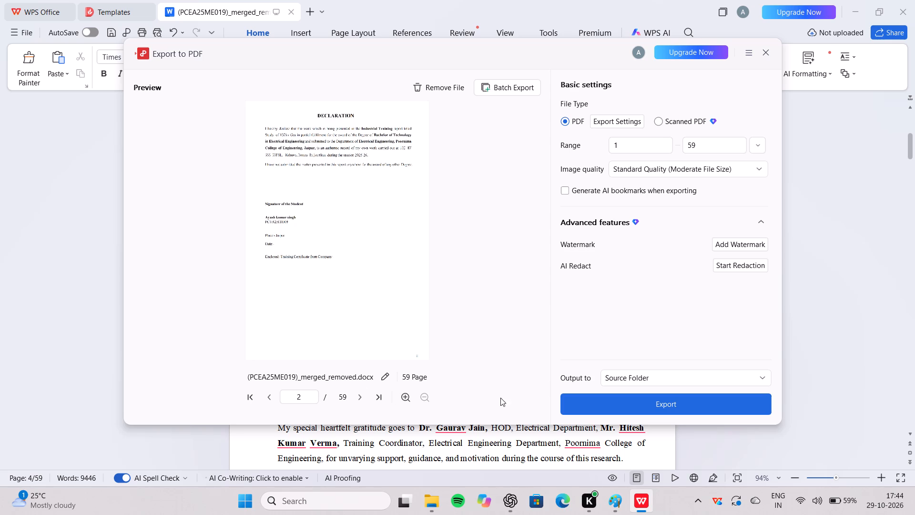
left_click(630, 402)
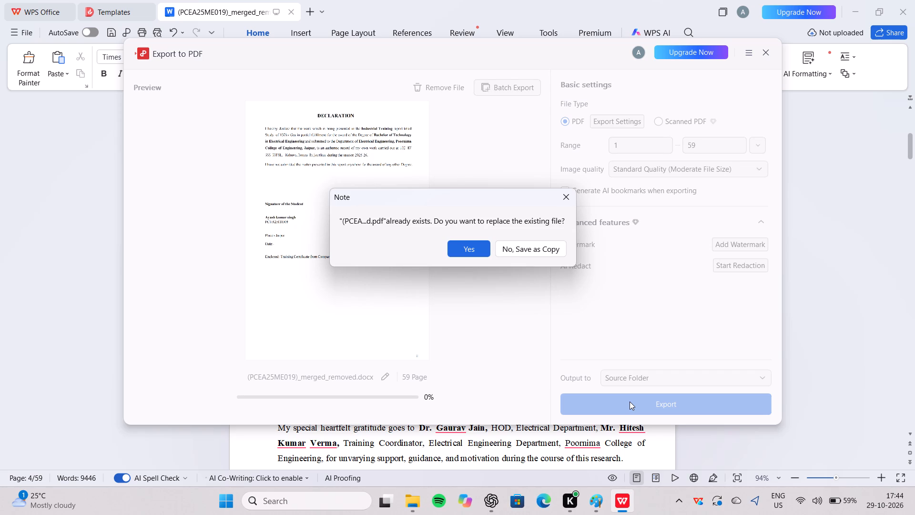
left_click(521, 247)
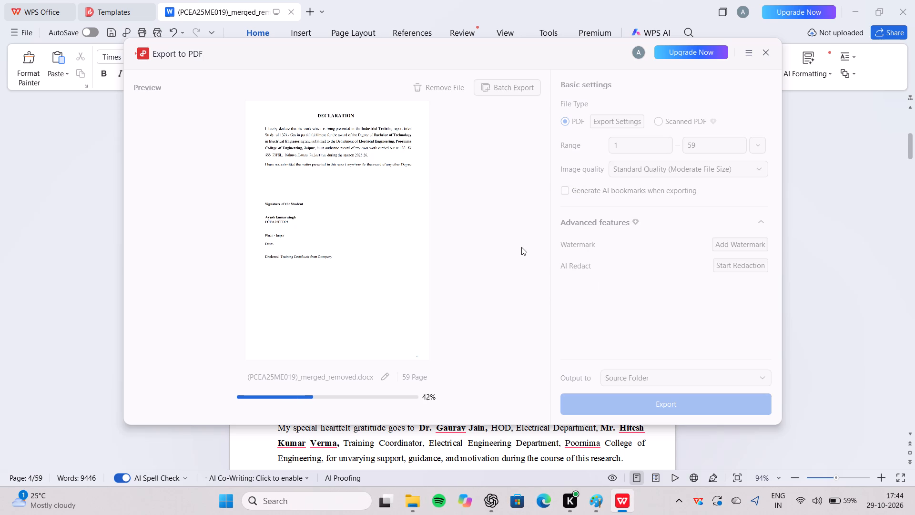
left_click(521, 247)
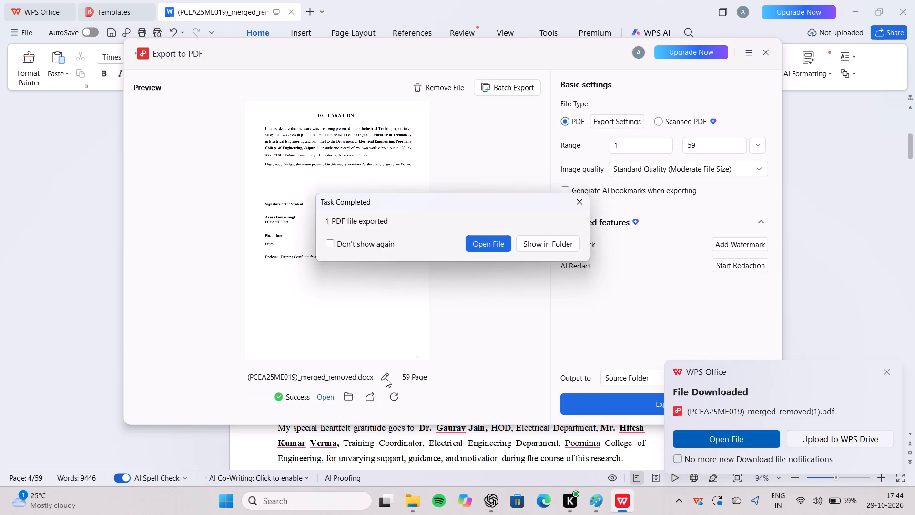
Open the exported PDF and check its sections through the bookmarks, from Chapter 2 back through the certificates to the 132 KV GSS cover page.
left_click(499, 238)
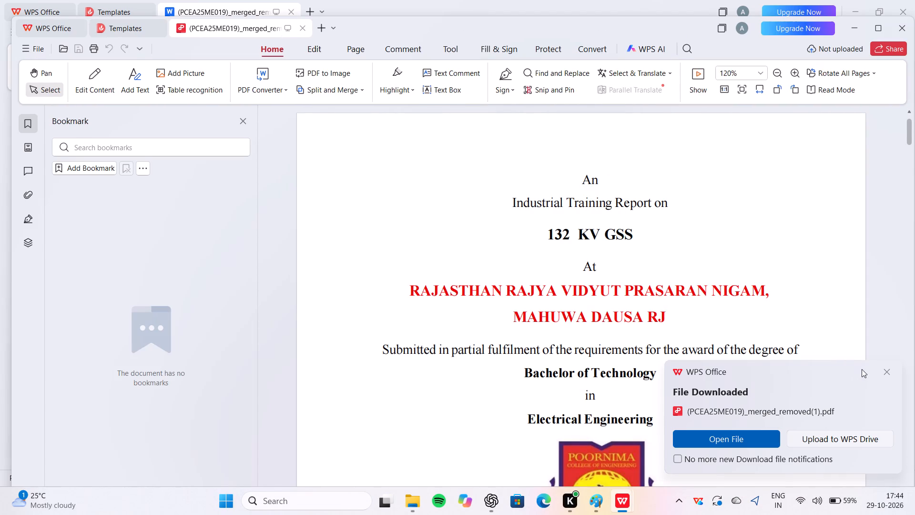
left_click(887, 366)
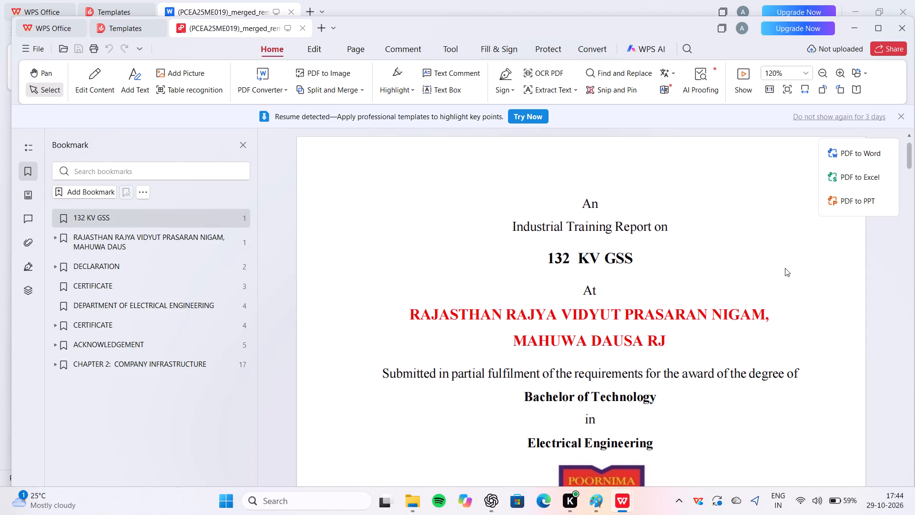
scroll(785, 268, "down", 1)
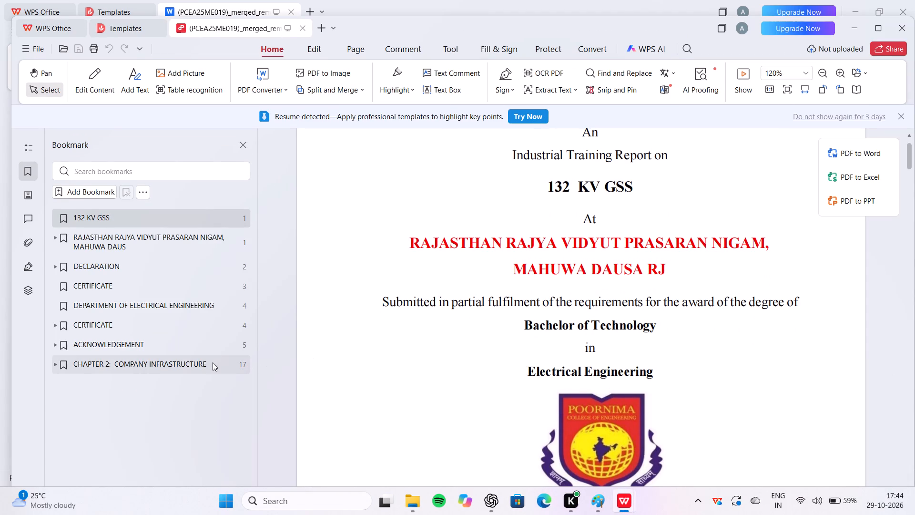
left_click(212, 362)
left_click(201, 339)
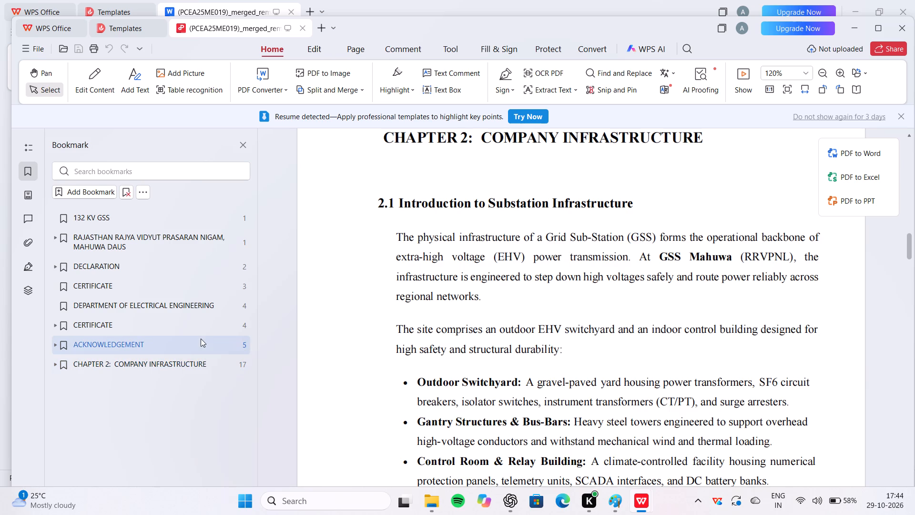
left_click(202, 325)
left_click(203, 308)
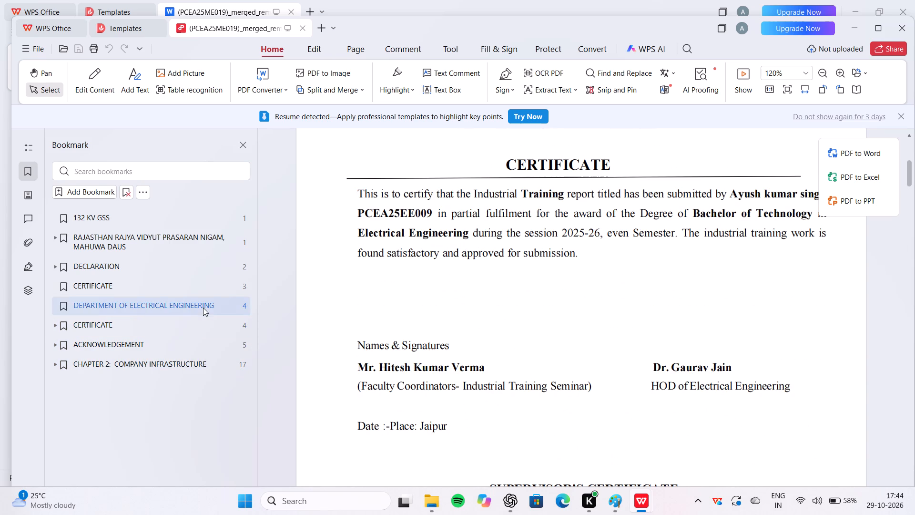
left_click(197, 294)
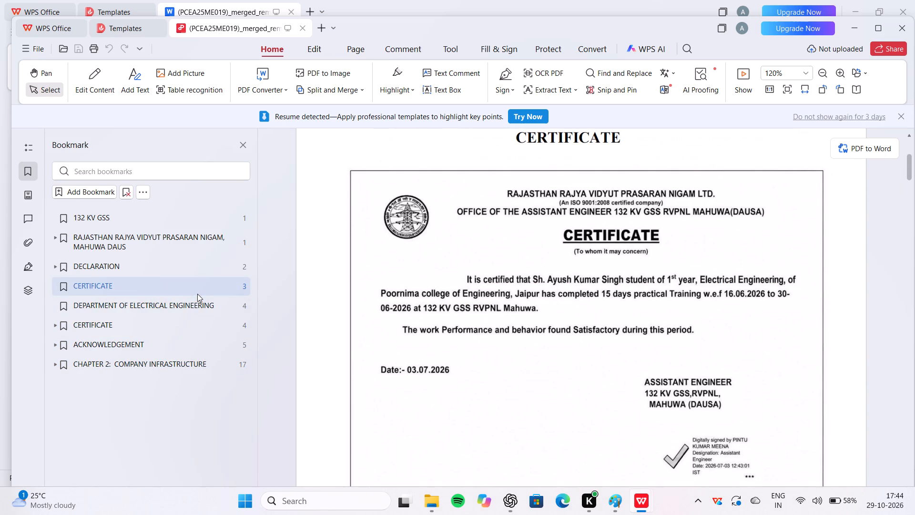
left_click(199, 277)
left_click_drag(207, 247, 210, 225)
left_click(210, 225)
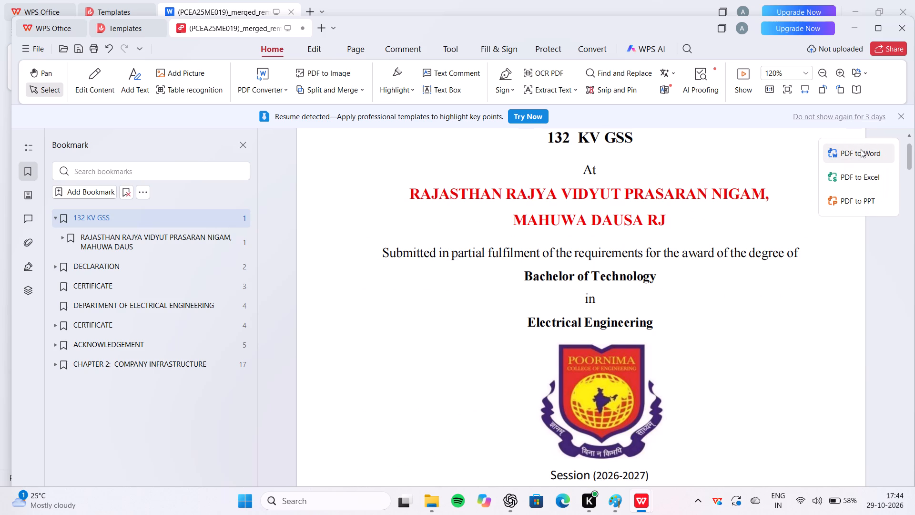
Share the PDF through the option to send it as a .pdf file, saving its changes, and copy the file.
left_click(884, 49)
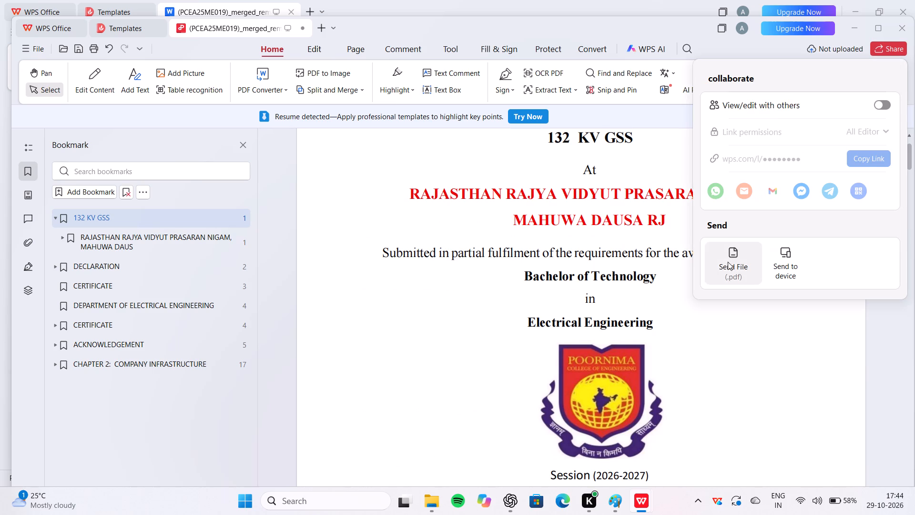
left_click(726, 267)
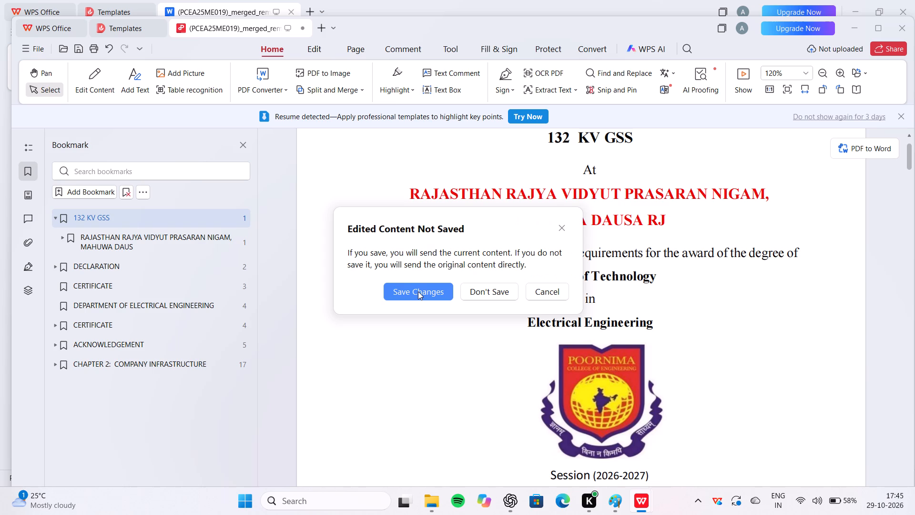
left_click(418, 291)
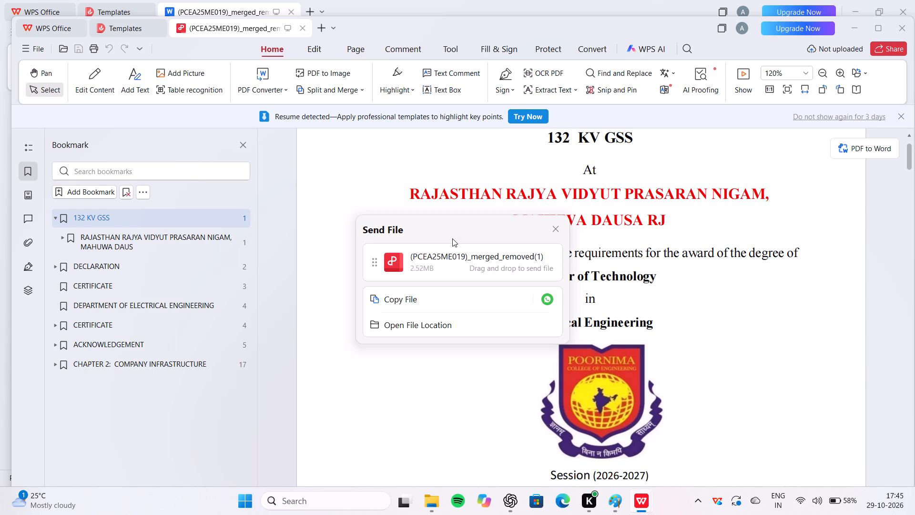
left_click(466, 299)
Close the PDF export dialog and minimize the PDF, report and Downloads folder windows.
left_click(851, 27)
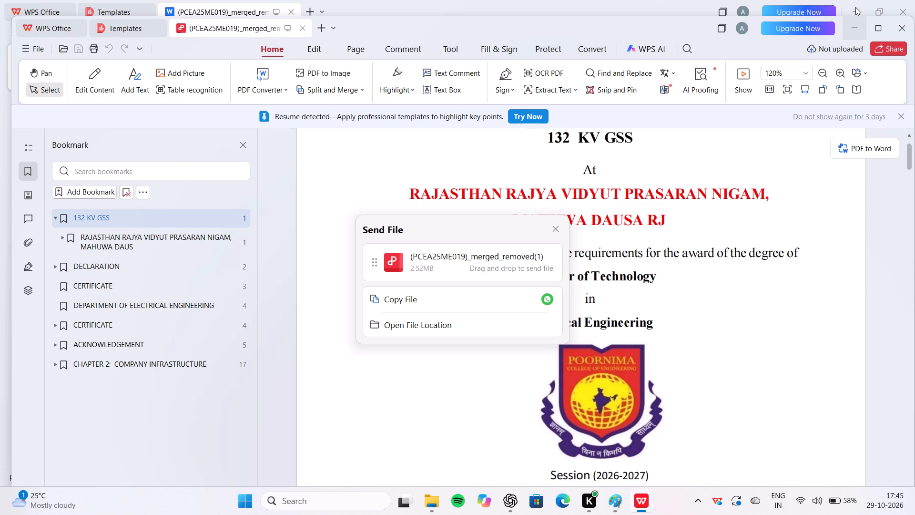
left_click(855, 7)
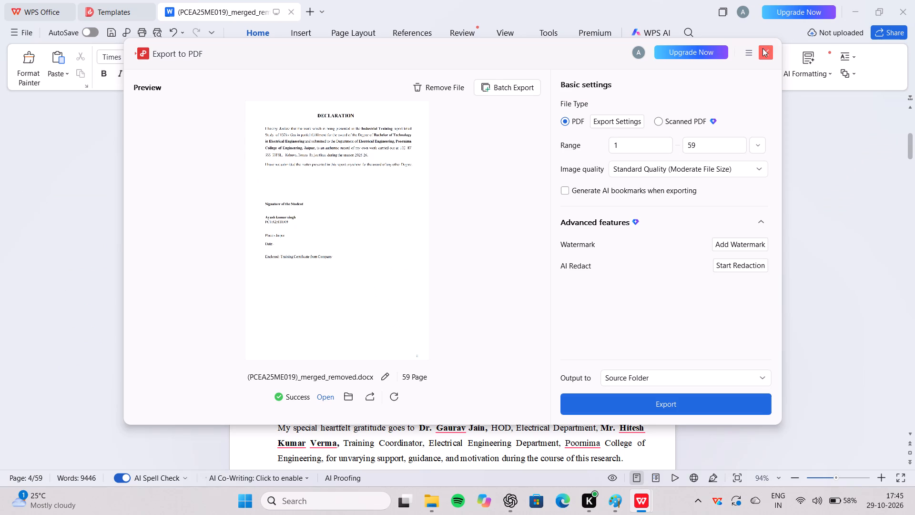
left_click(762, 49)
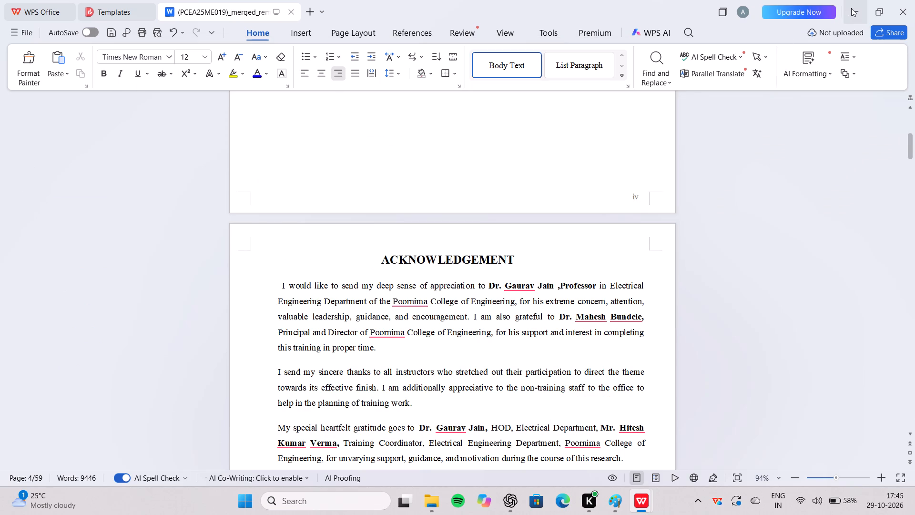
left_click(851, 8)
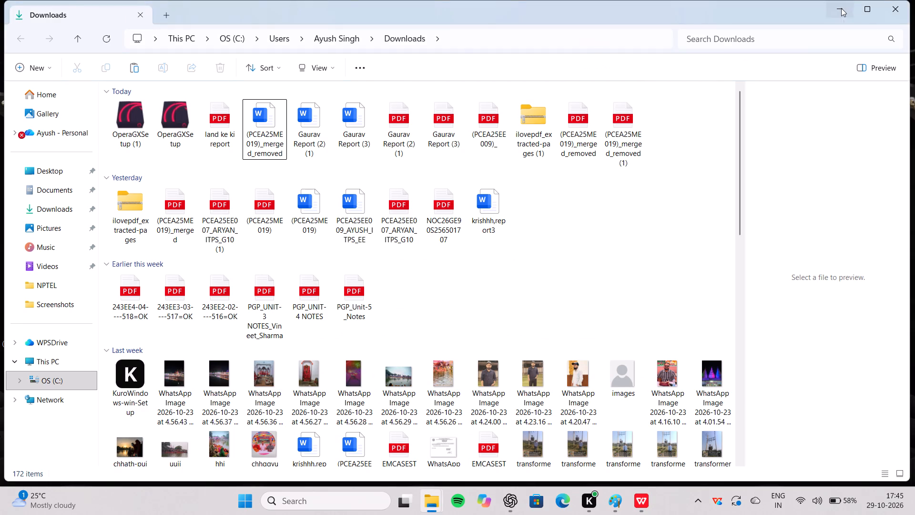
left_click(841, 8)
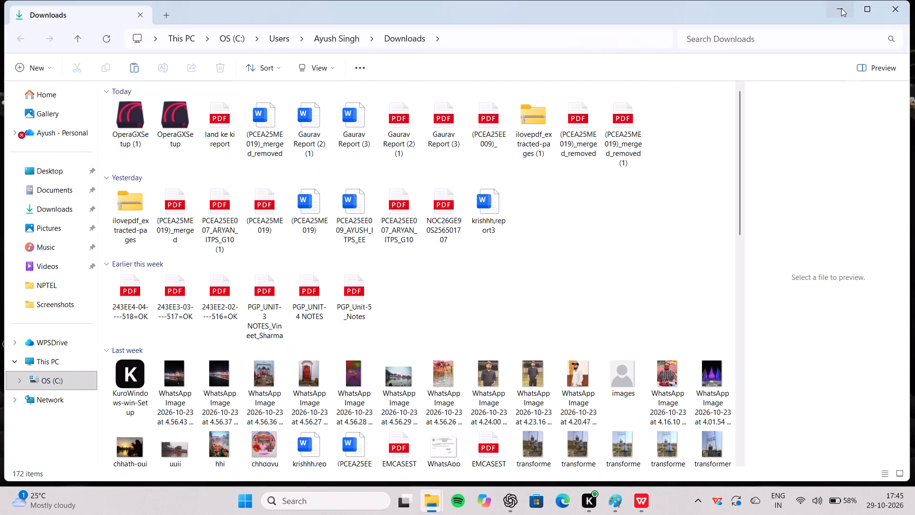
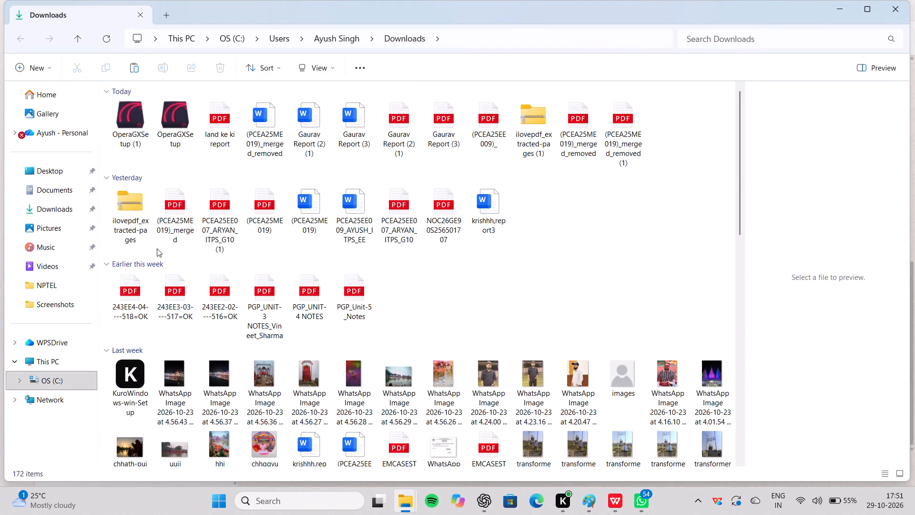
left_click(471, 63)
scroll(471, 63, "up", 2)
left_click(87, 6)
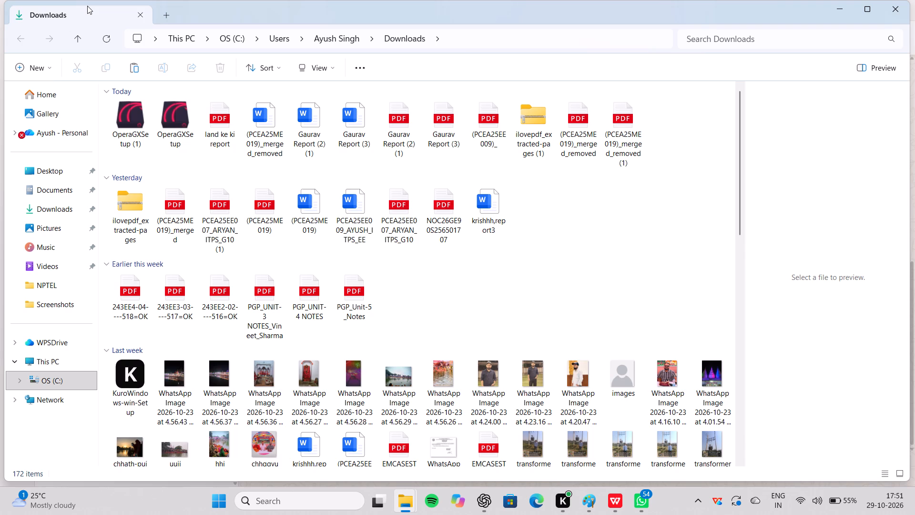
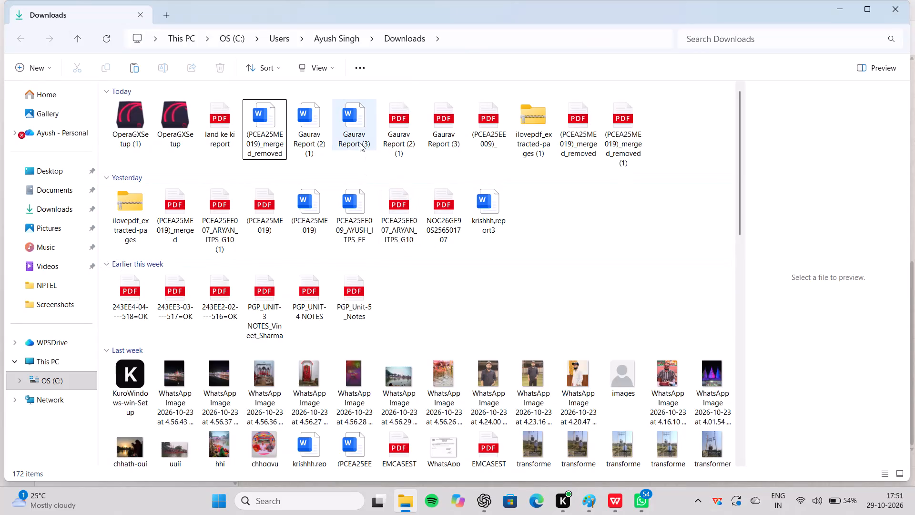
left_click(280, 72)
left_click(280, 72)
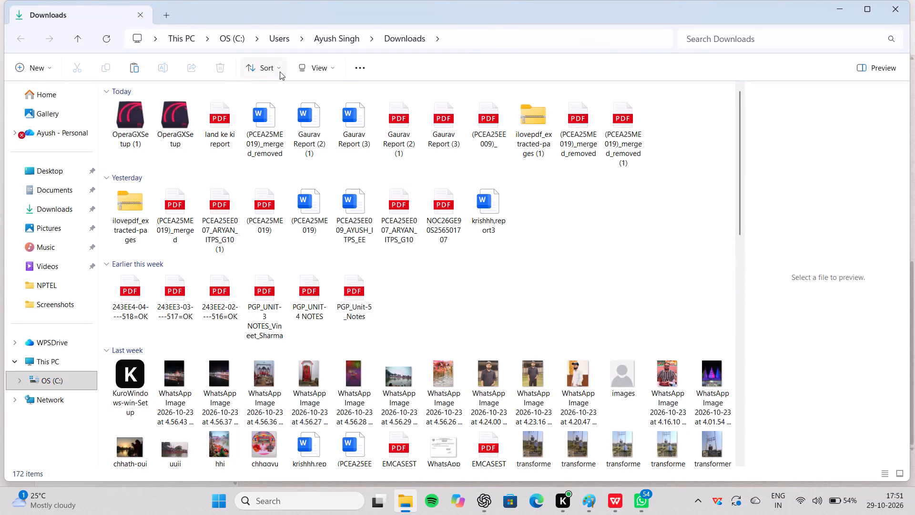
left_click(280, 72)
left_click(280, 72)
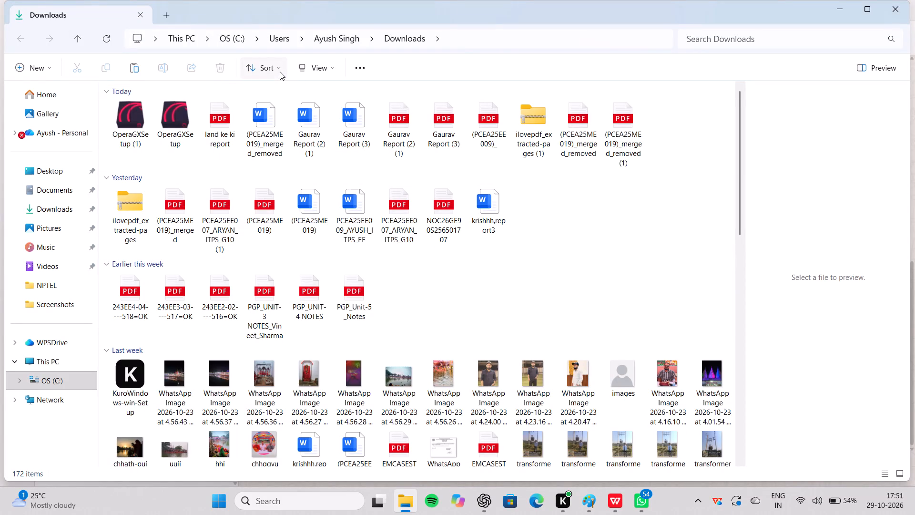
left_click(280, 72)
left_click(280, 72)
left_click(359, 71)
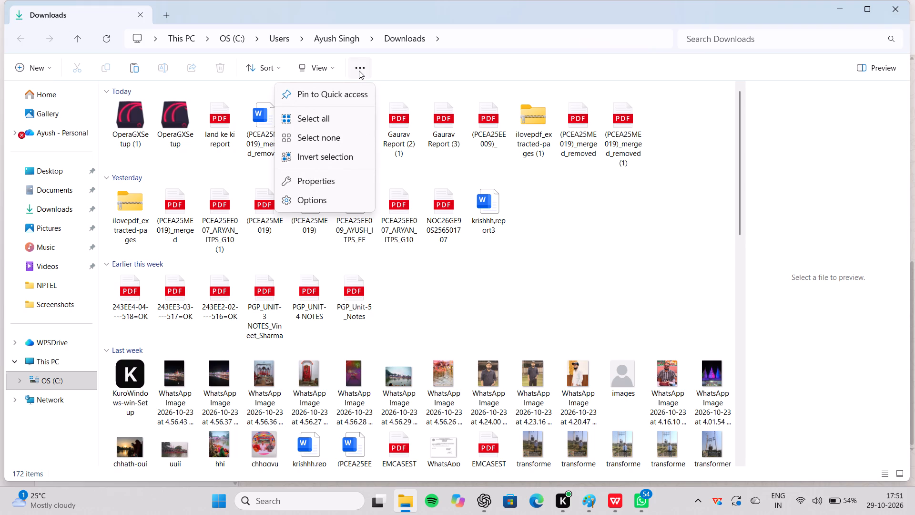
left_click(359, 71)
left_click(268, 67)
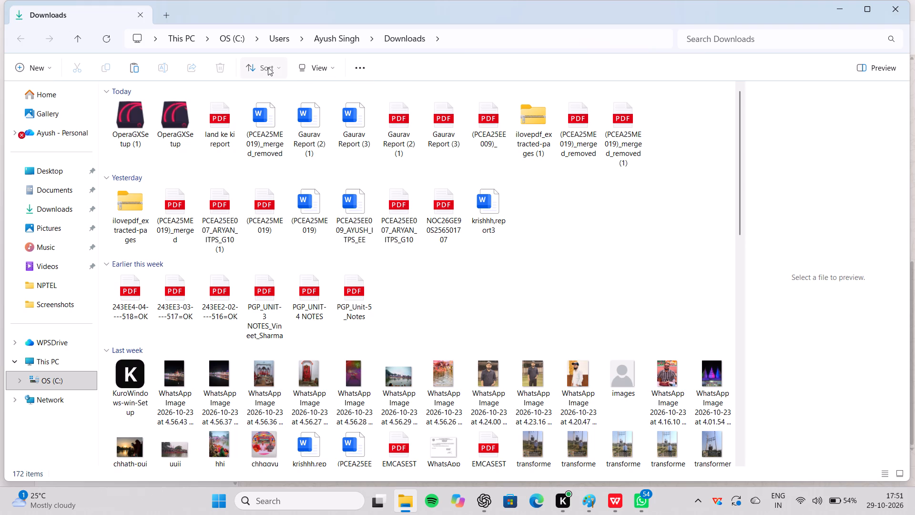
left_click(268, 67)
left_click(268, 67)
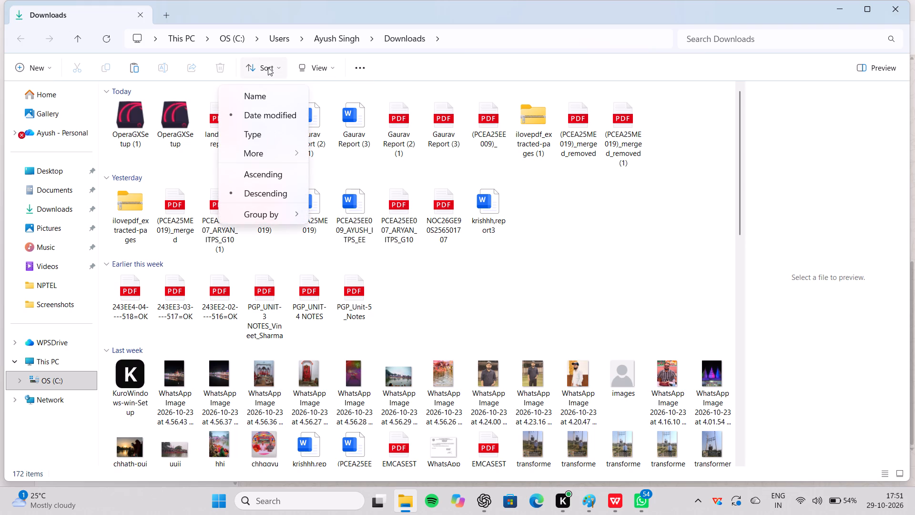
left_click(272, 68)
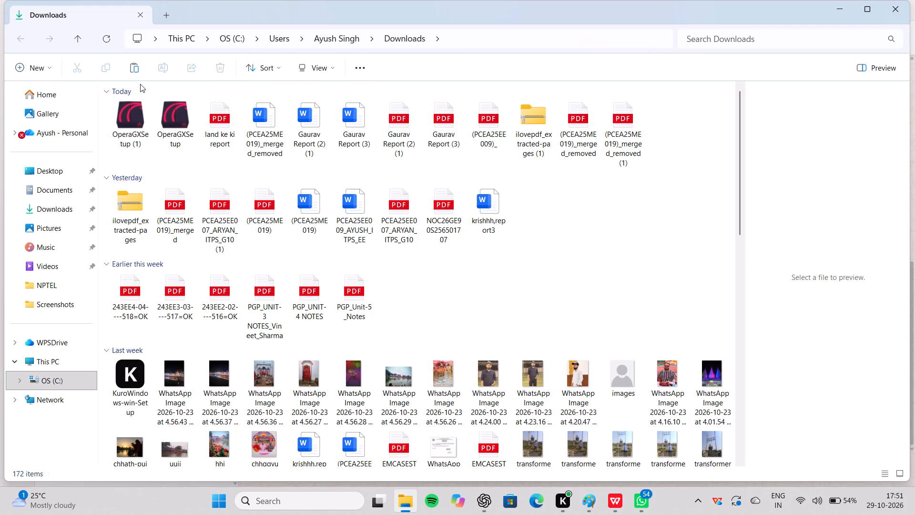
Collapse every date group in the Downloads folder, from Today through Earlier this year.
left_click(108, 91)
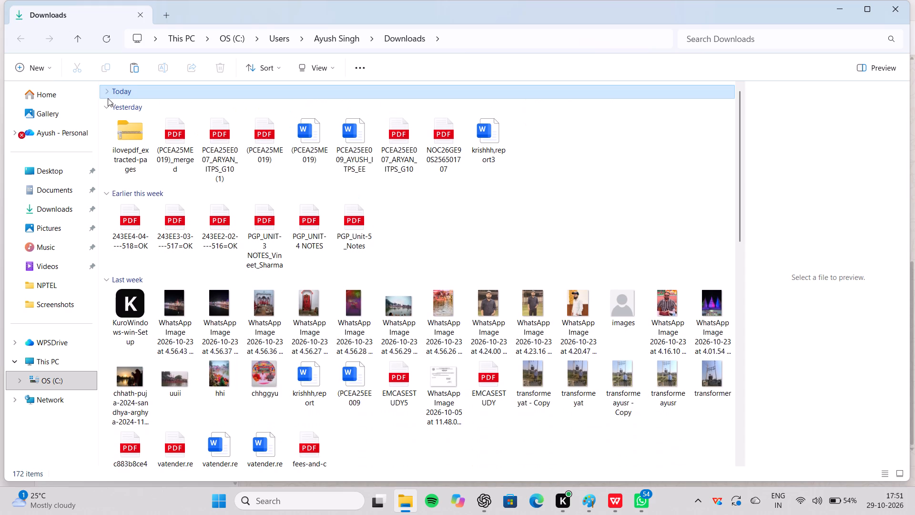
left_click(107, 104)
left_click(107, 122)
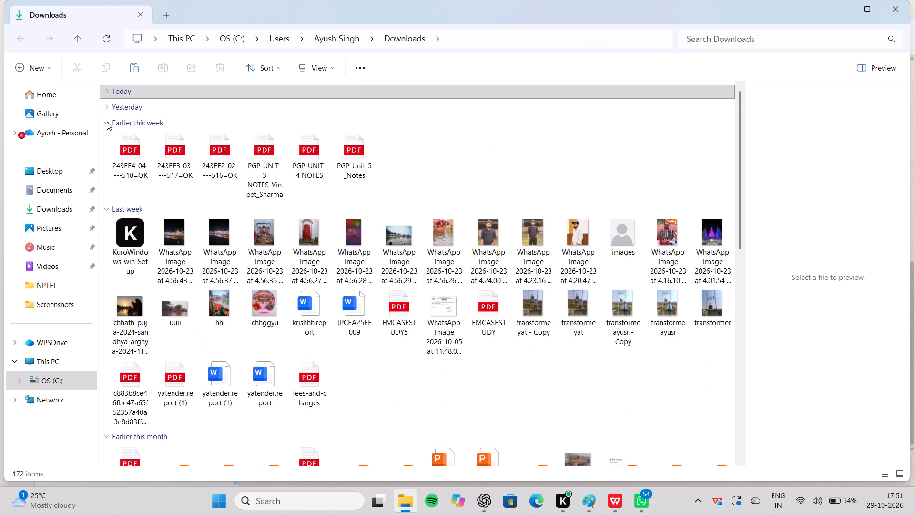
left_click(110, 137)
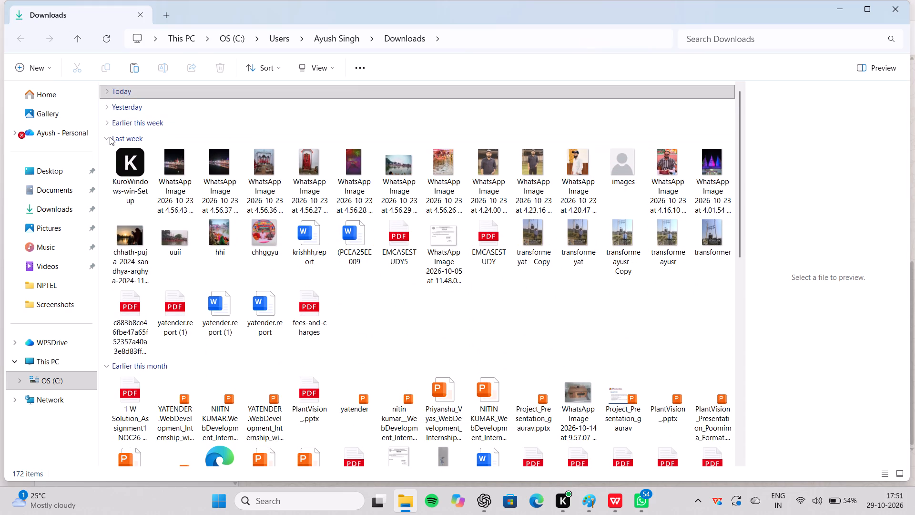
left_click(112, 154)
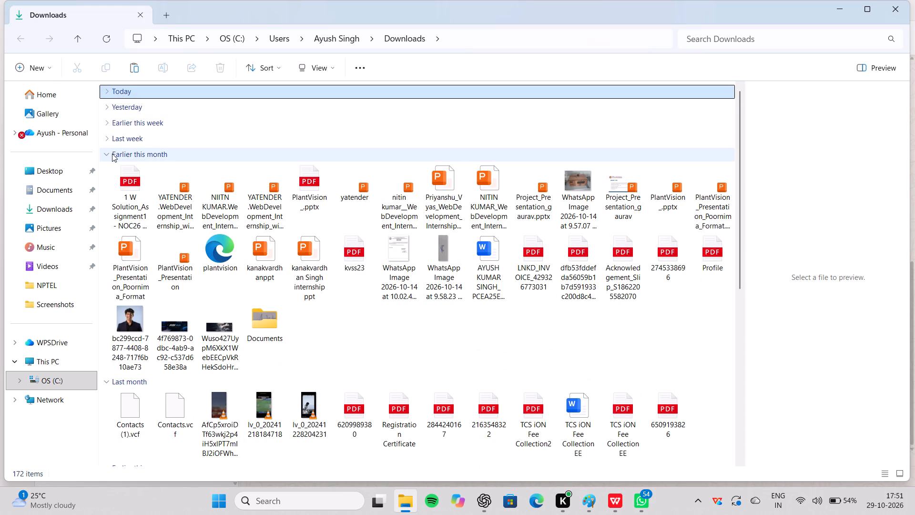
left_click(105, 151)
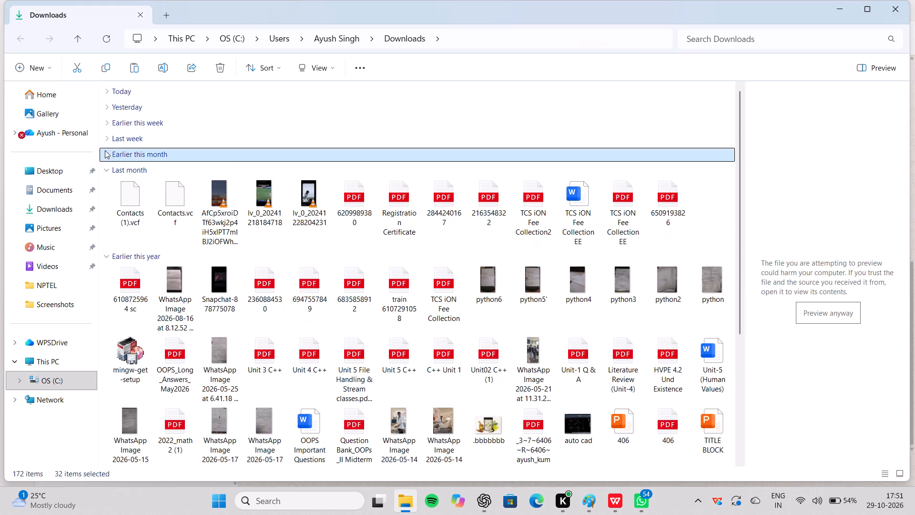
left_click(105, 168)
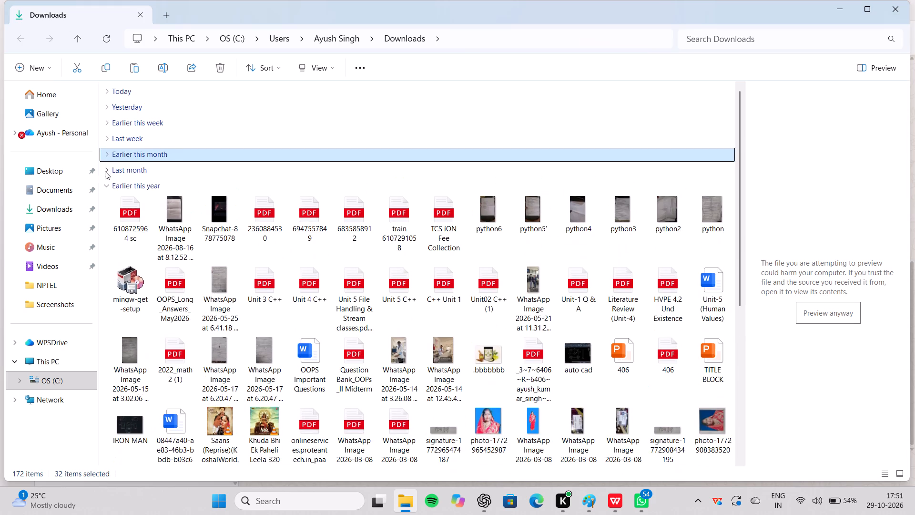
left_click(105, 190)
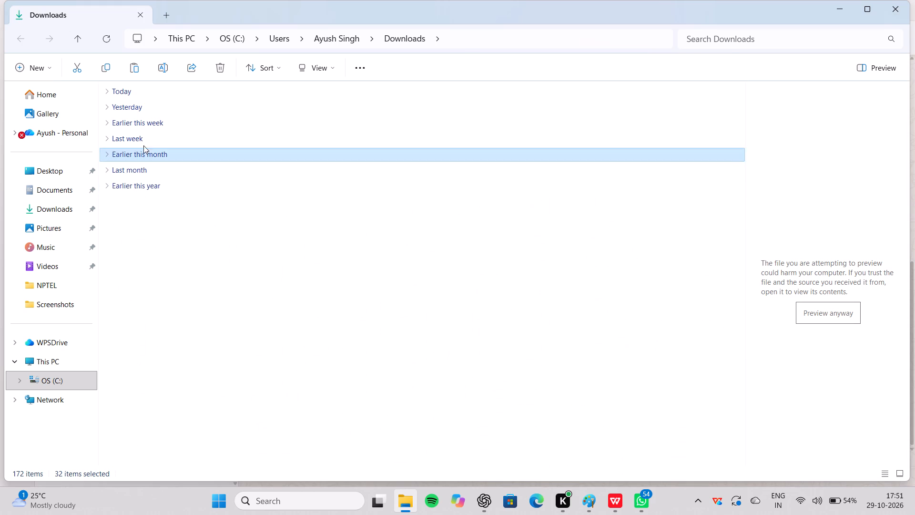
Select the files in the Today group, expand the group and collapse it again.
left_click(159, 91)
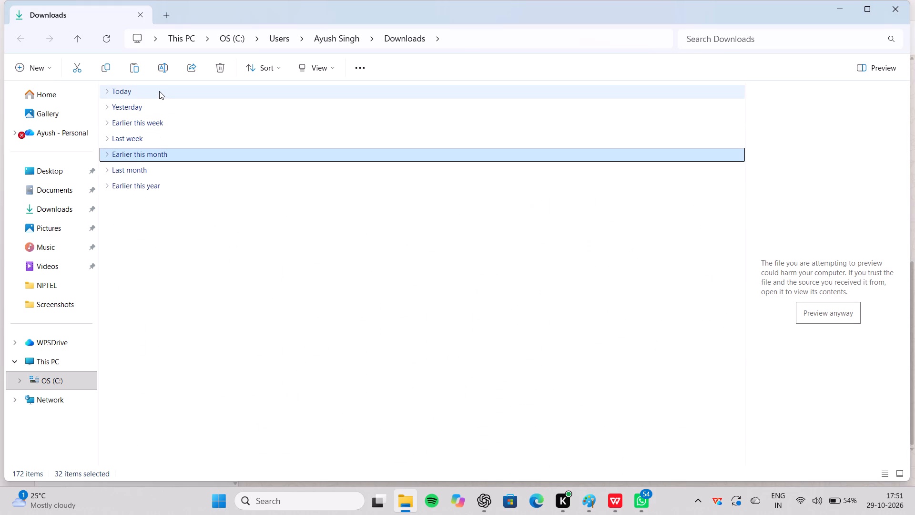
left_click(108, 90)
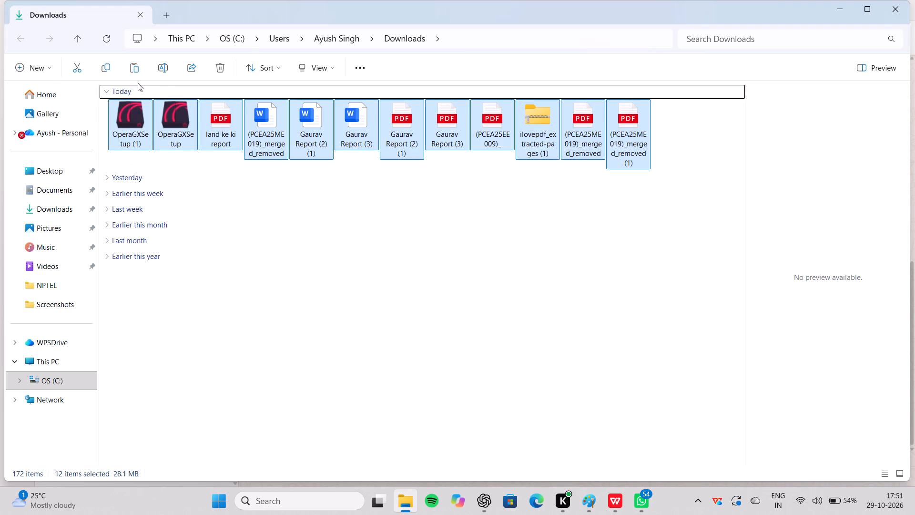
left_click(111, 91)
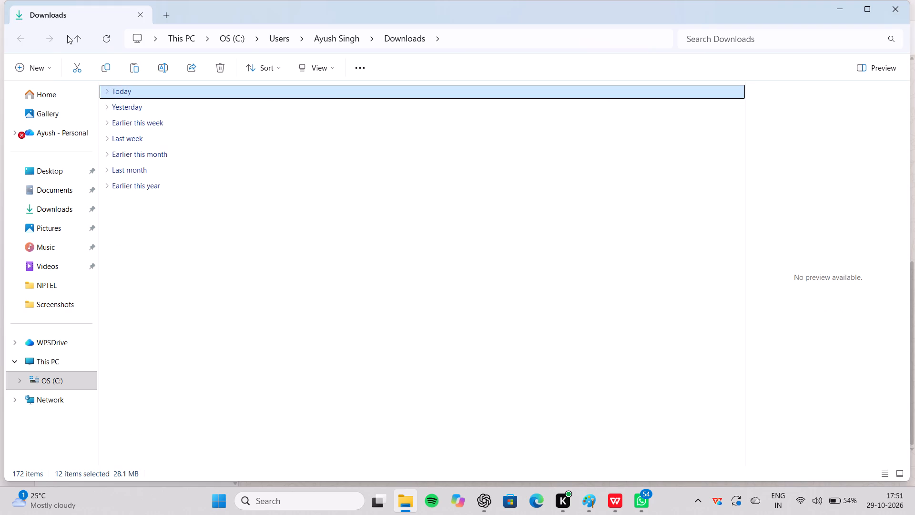